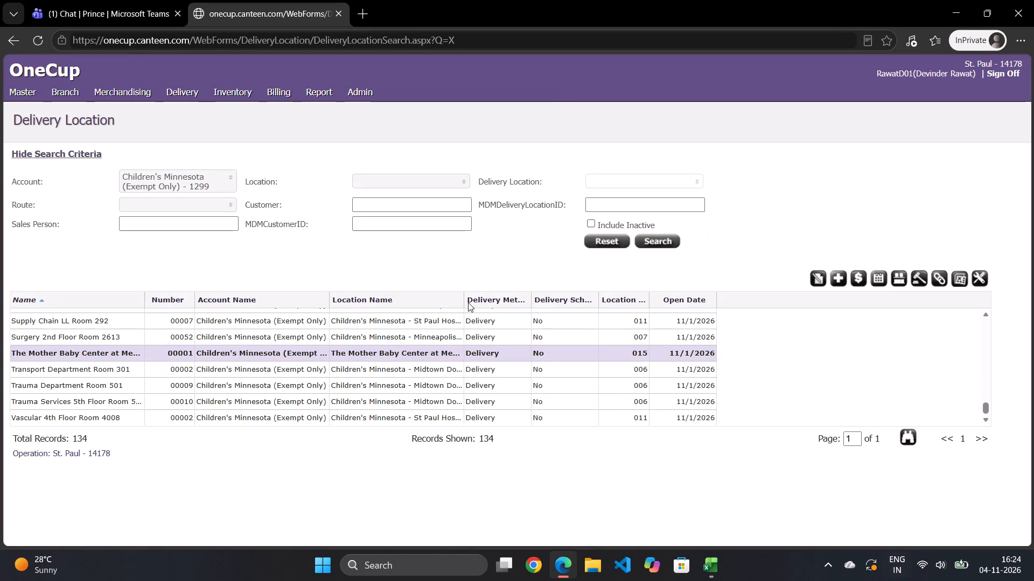
Switch to the Excel work status workbook and arrange it above the browser's Delivery Location page so both are visible.
left_click(700, 576)
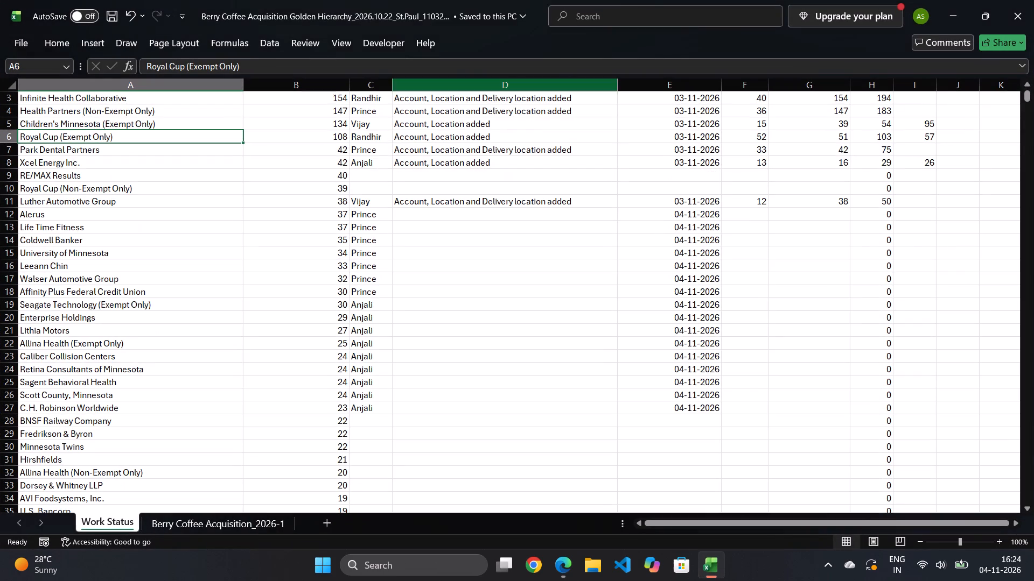
double_click(660, 48)
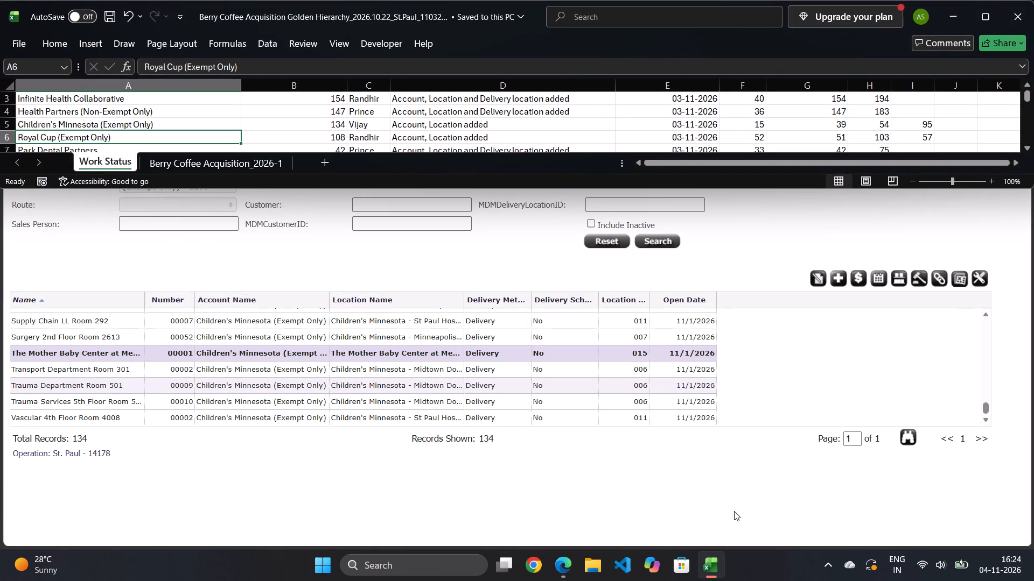
left_click(734, 511)
double_click(595, 6)
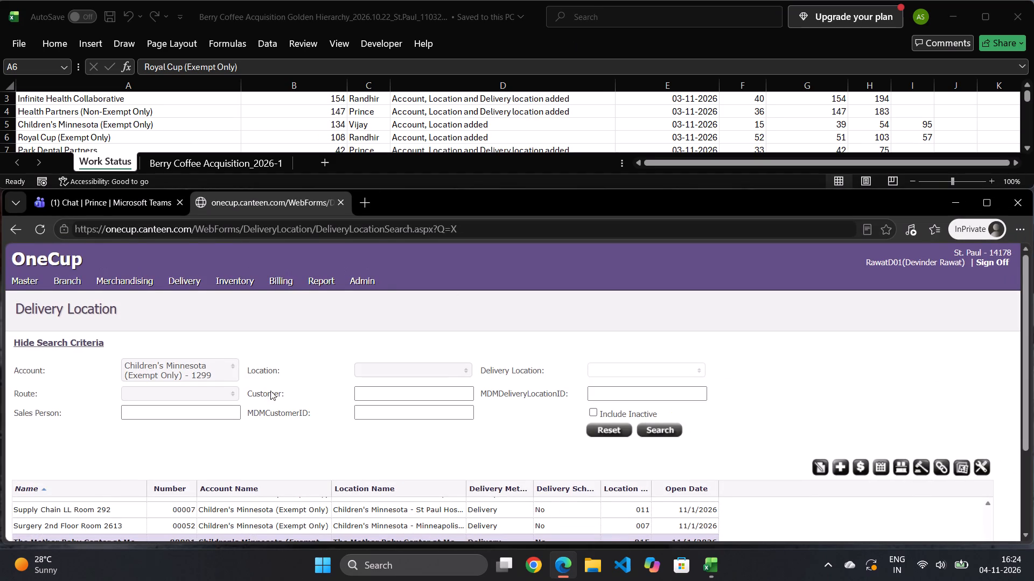
Copy the status "Account, Location and Delivery location added" from Health Partners to the Children's Minnesota (Exempt Only) row and save the workbook.
left_click(543, 126)
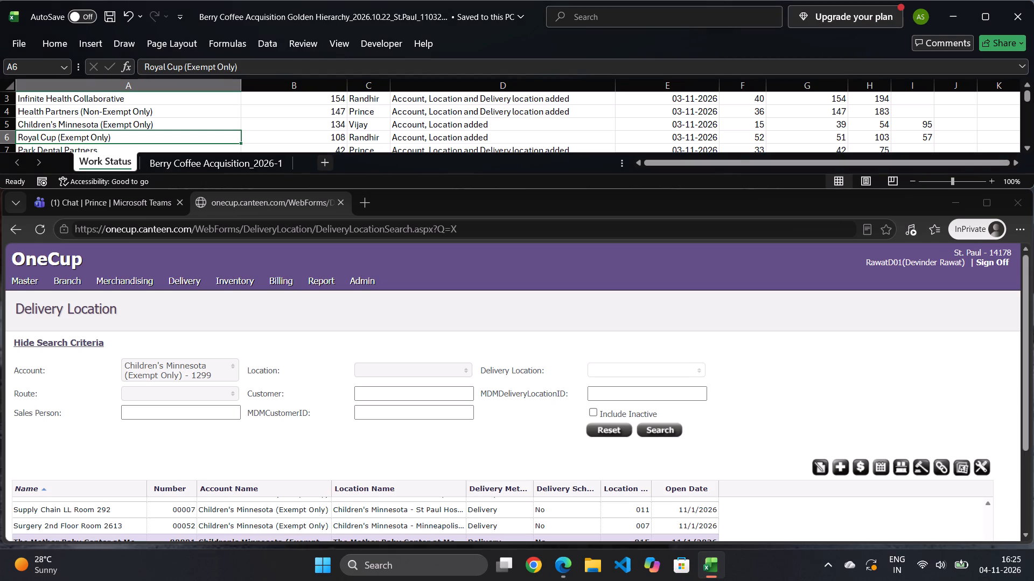
left_click(502, 110)
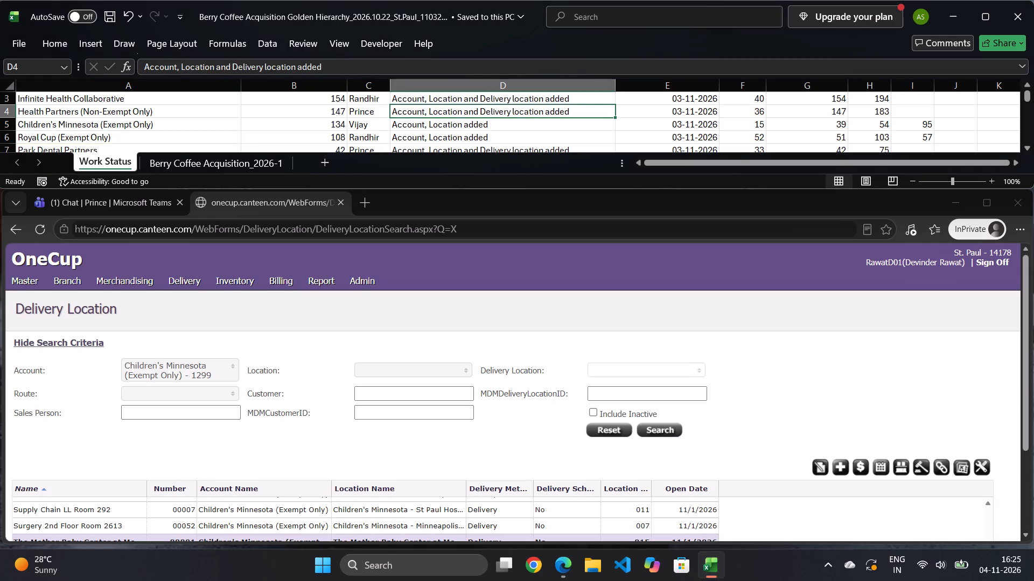
key("ctrl+c")
left_click(491, 127)
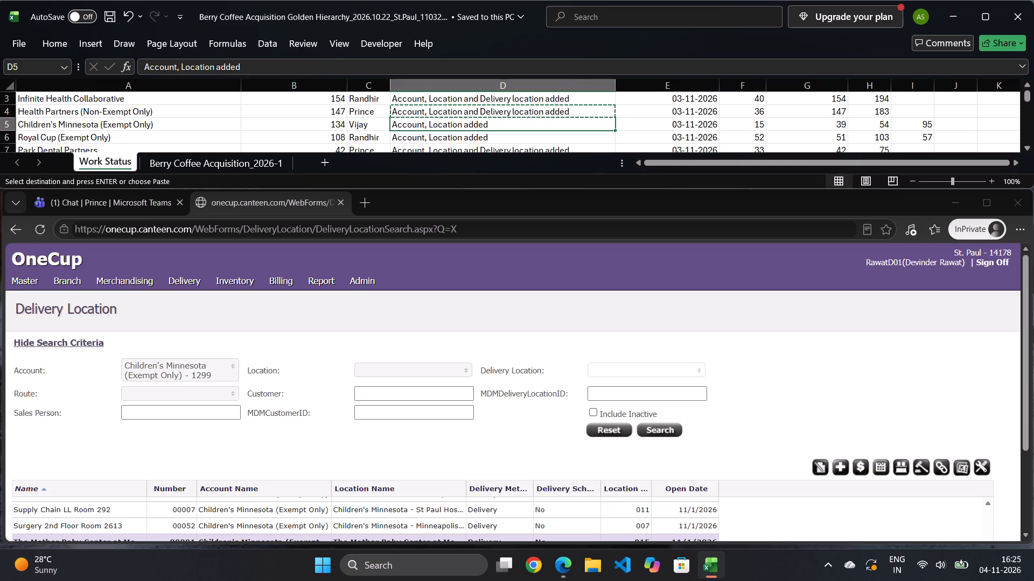
key("ctrl+v")
left_click(488, 137)
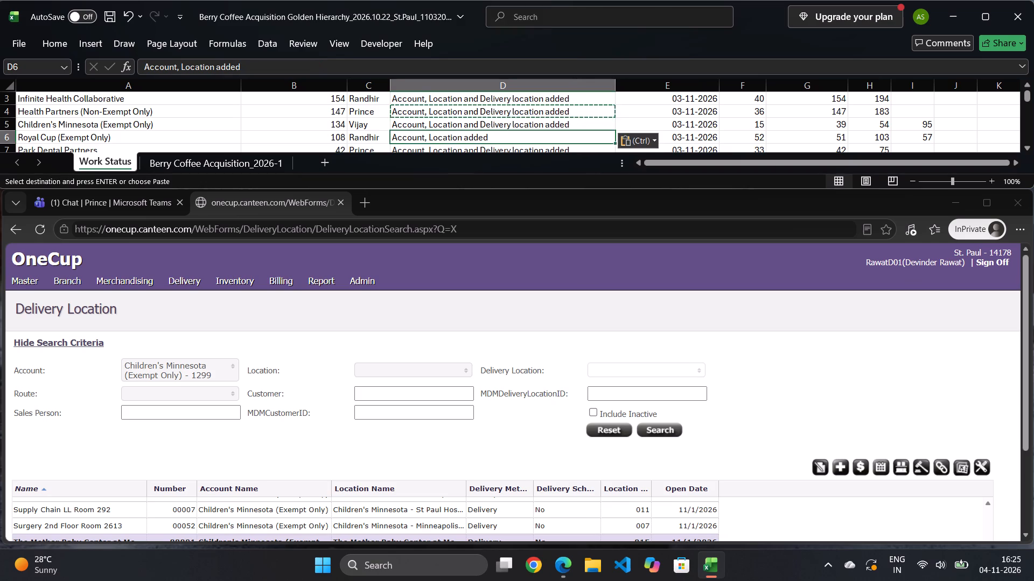
key("ctrl+s")
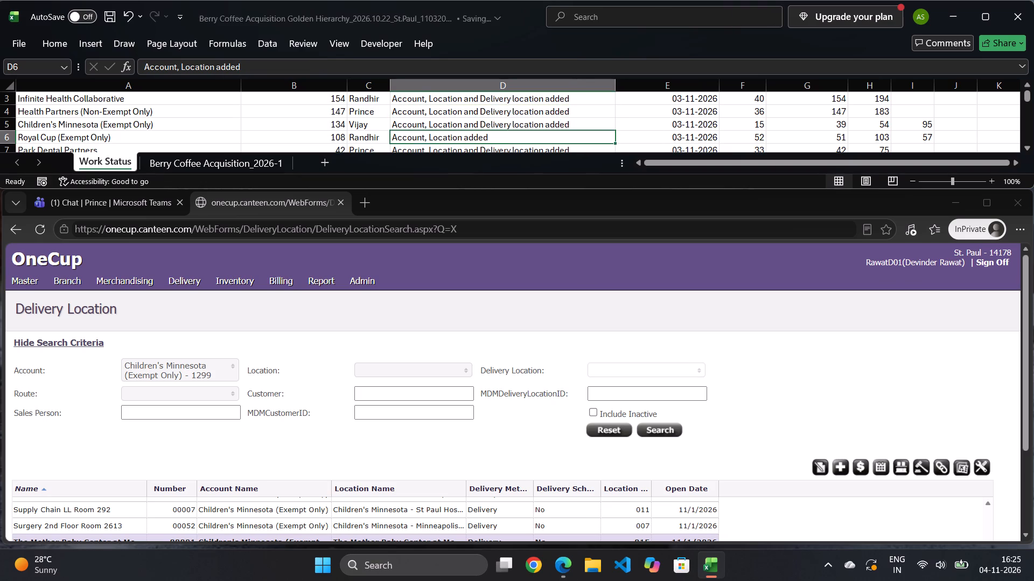
Copy the account name Royal Cup (Exempt Only) from the workbook, search the browser's delivery locations for Royal Cup (Exempt Only) - 1300, and review the list.
left_click(171, 137)
left_click(171, 137, "ctrl")
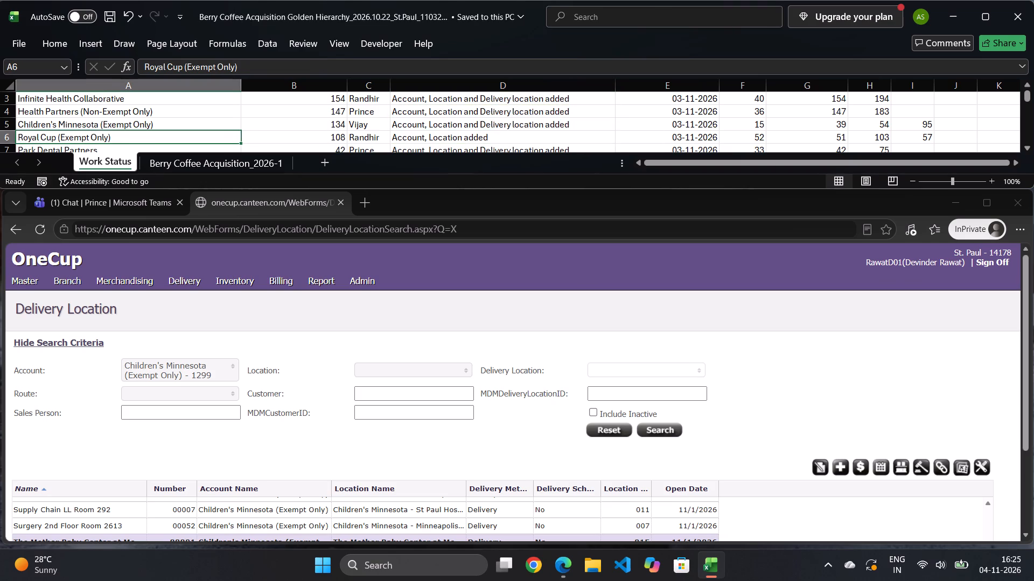
key("ctrl+c")
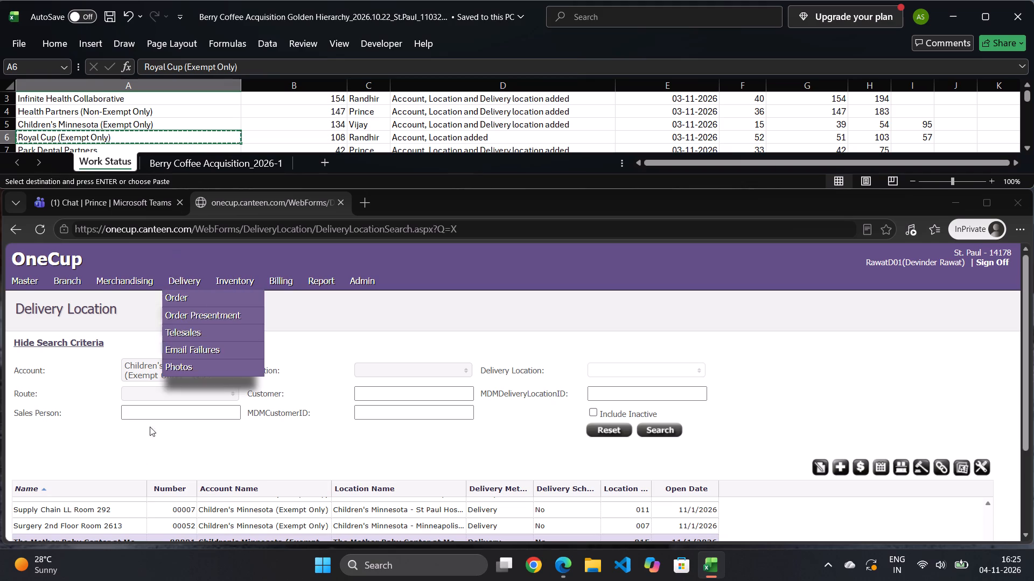
left_click(155, 365)
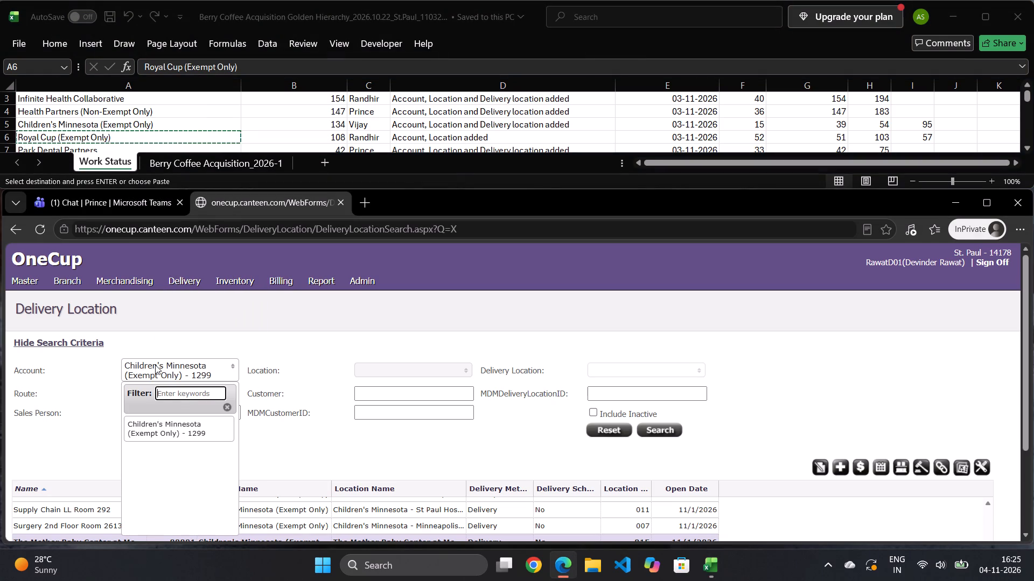
key("ctrl+v")
left_click(171, 426)
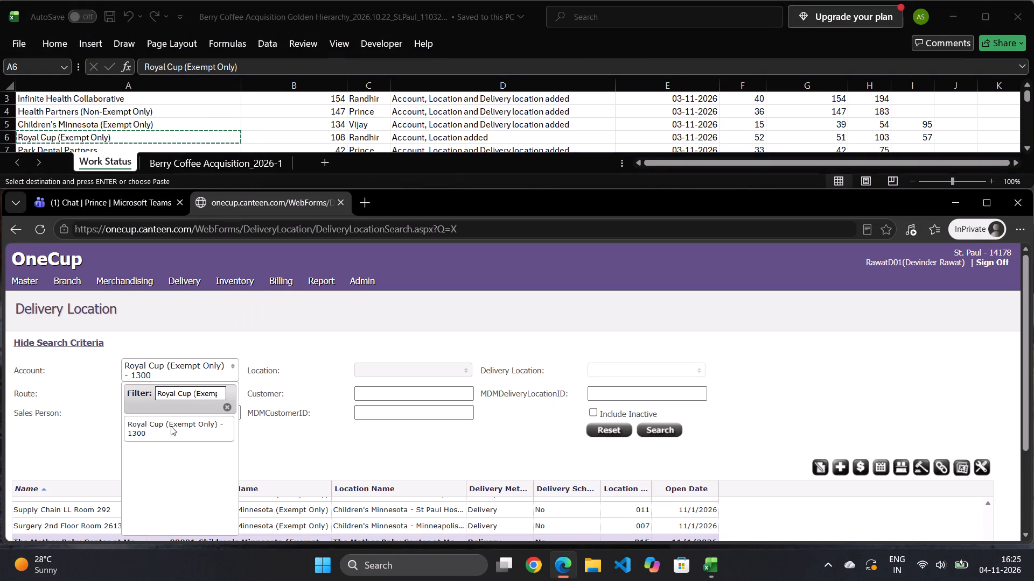
left_click(668, 427)
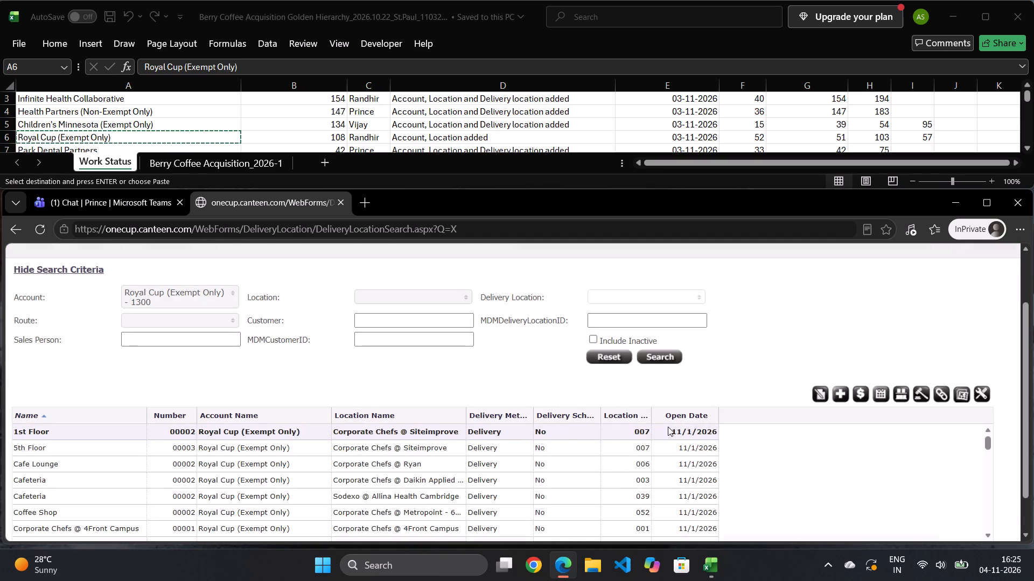
scroll(540, 449, "down", 15)
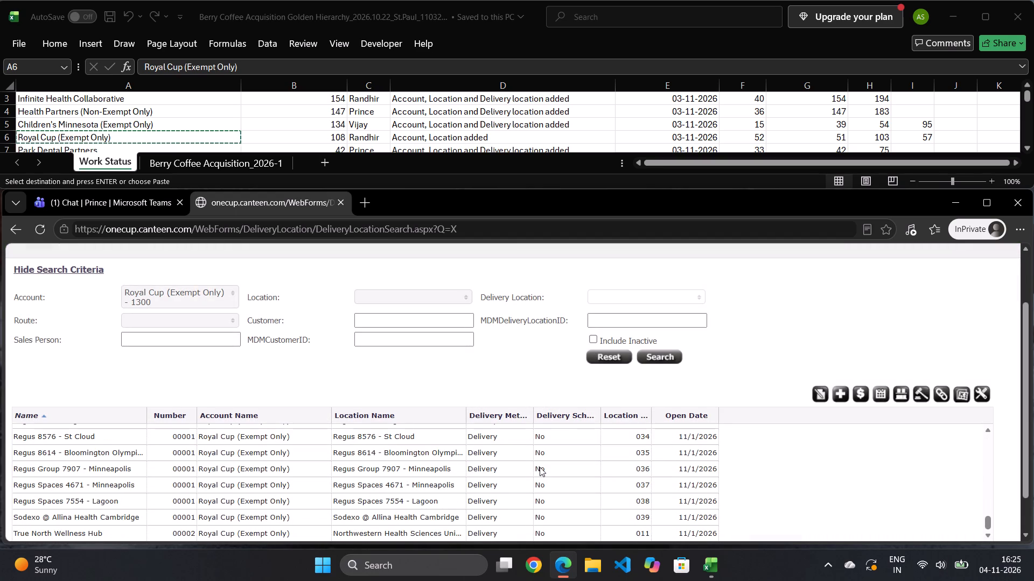
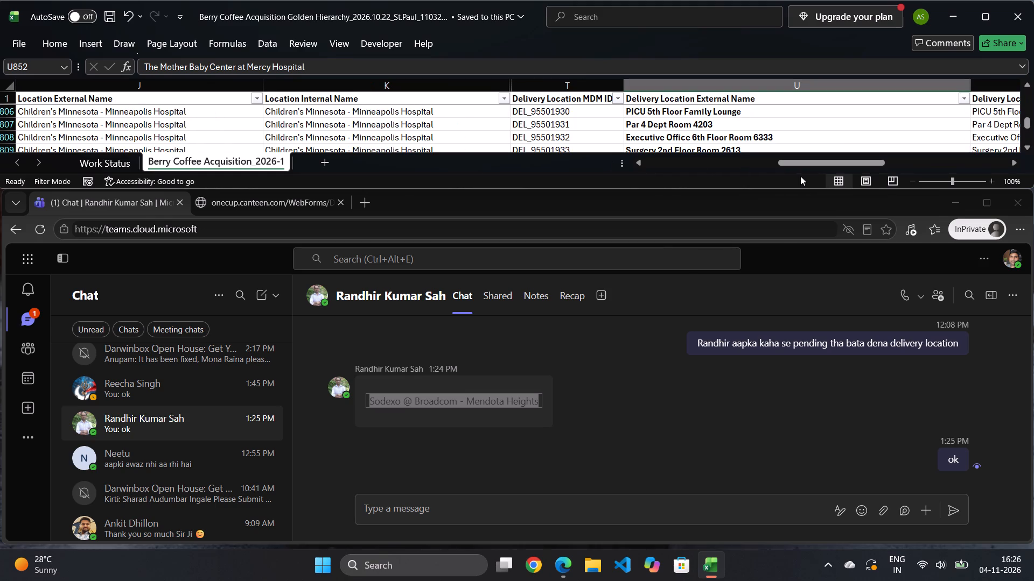
Copy the account name Royal Cup (Exempt Only) from the Work Status sheet and filter the Berry Coffee Acquisition sheet's Customer Name column by it.
left_click_drag(817, 164, 646, 186)
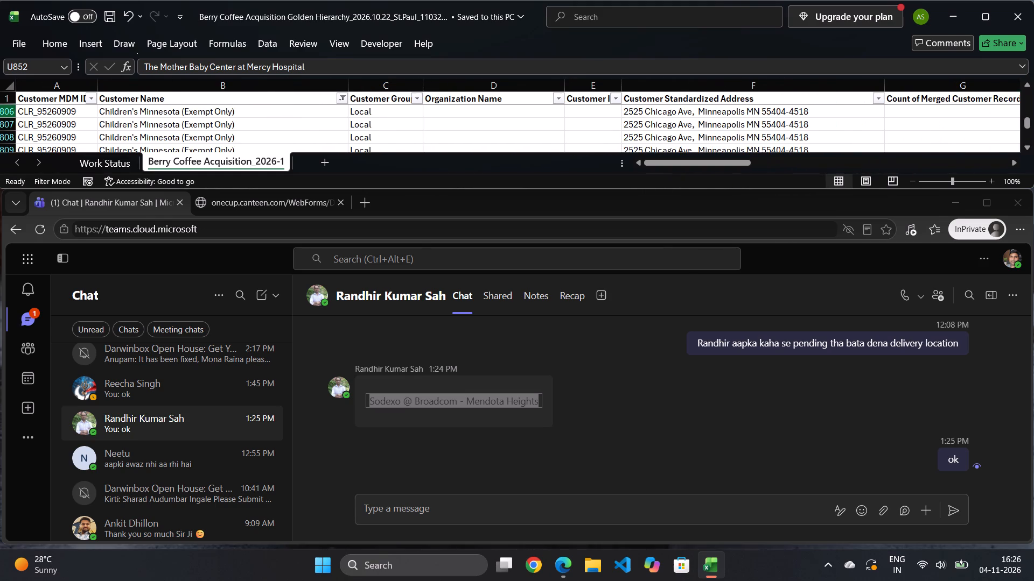
scroll(150, 152, "up", 20)
scroll(150, 152, "up", 18)
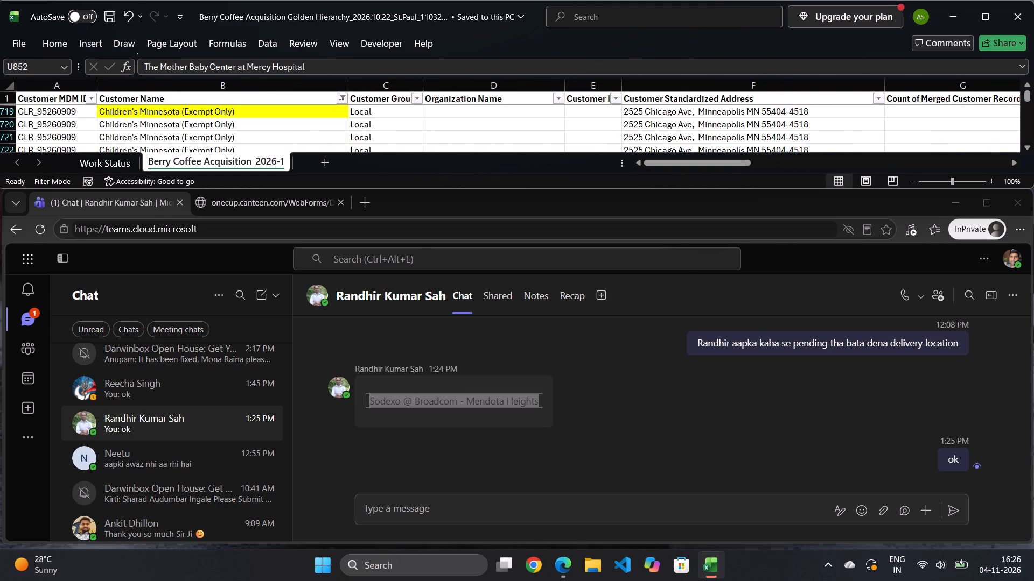
scroll(158, 116, "up", 2)
left_click(95, 160)
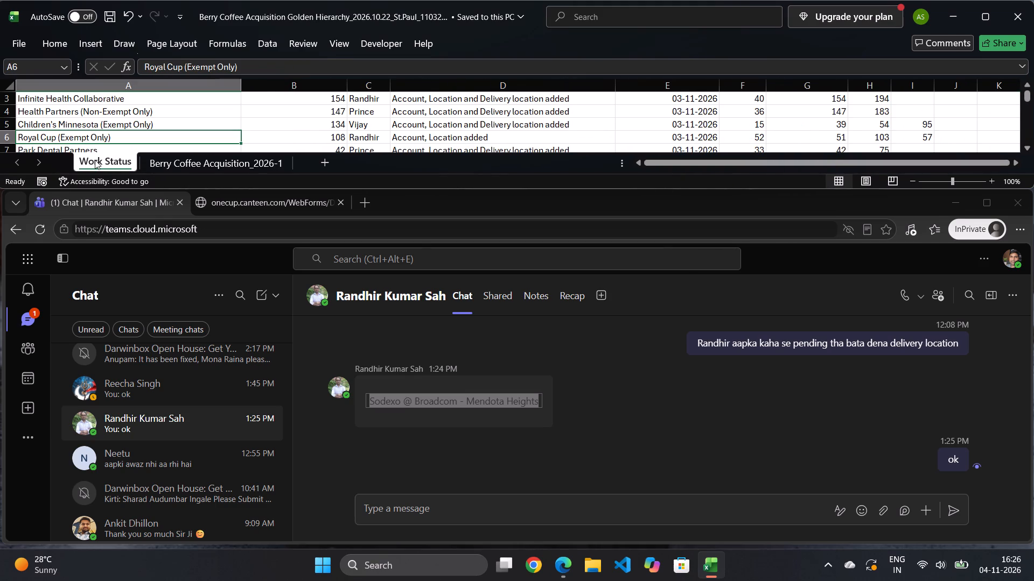
key("ctrl+c")
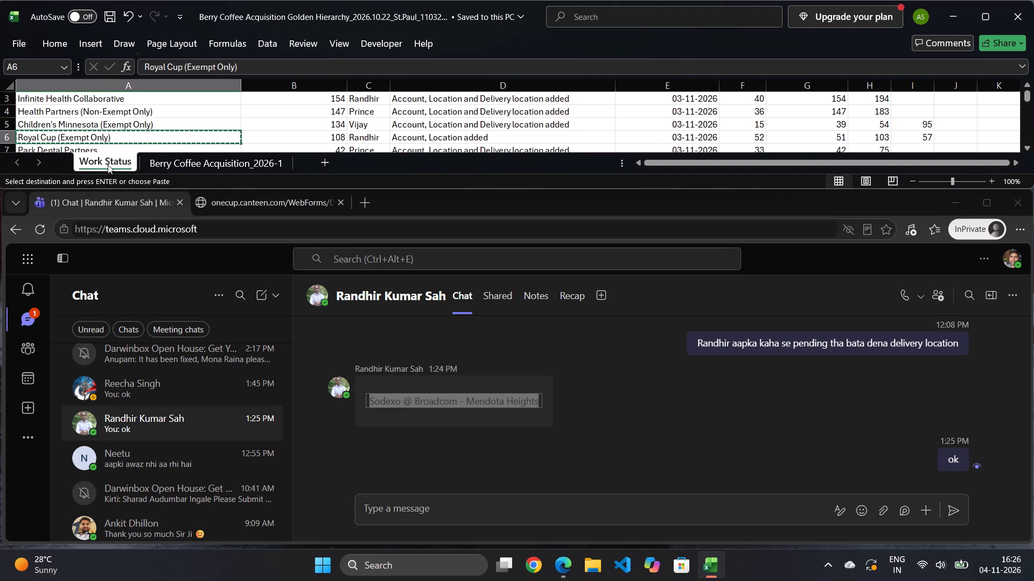
left_click(218, 161)
left_click(340, 94)
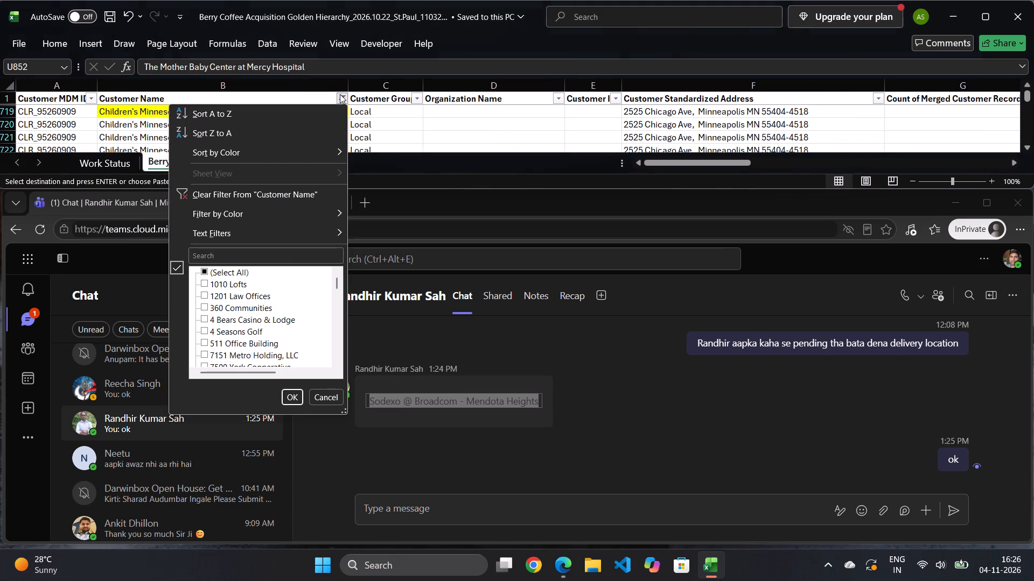
left_click(263, 254)
key("ctrl+v")
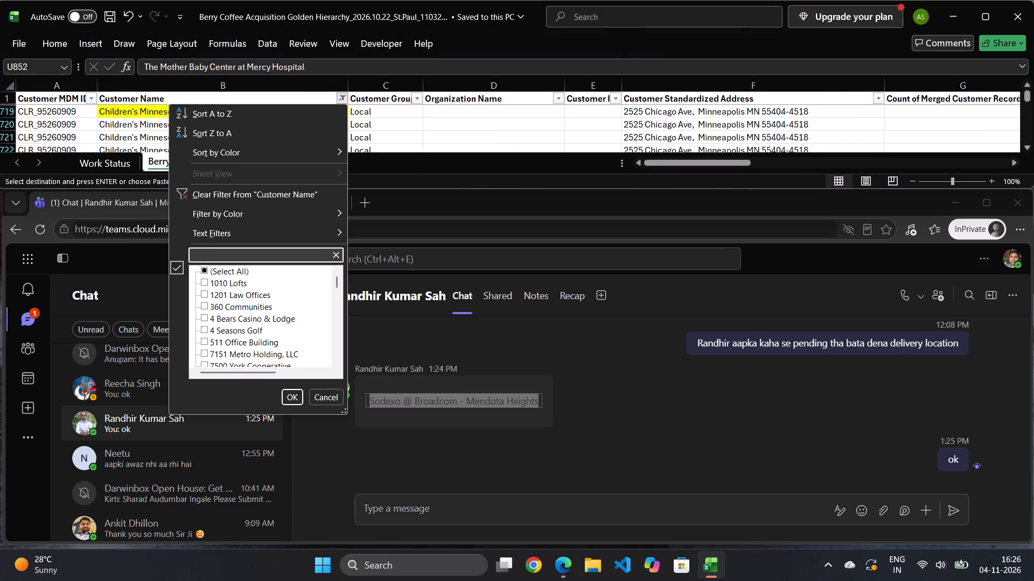
left_click(295, 392)
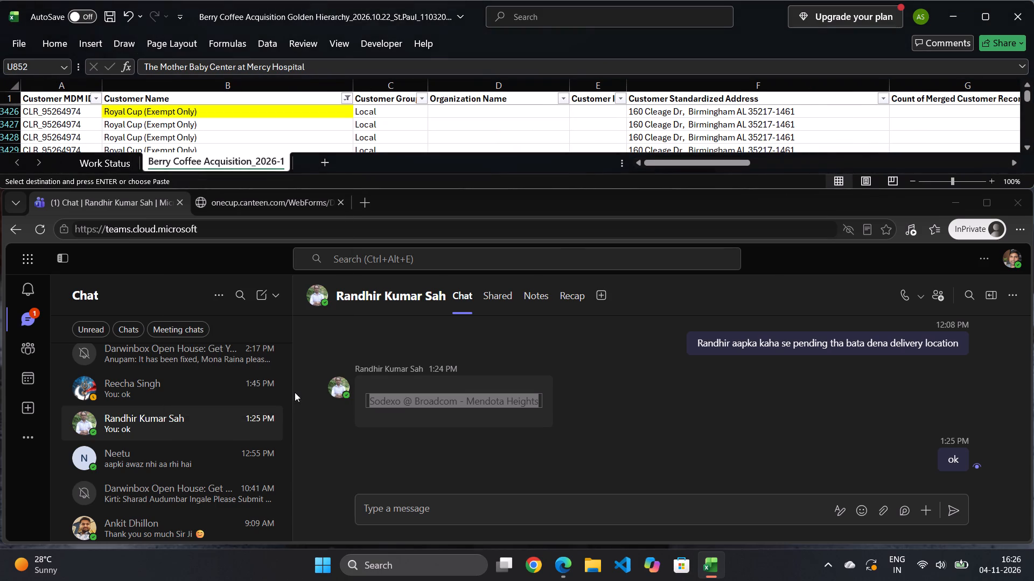
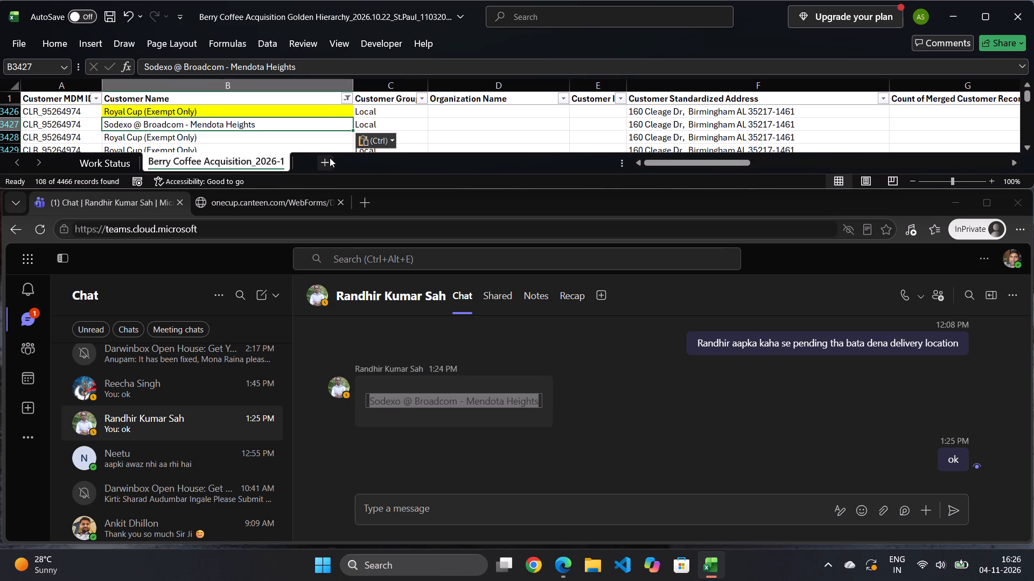
Undo the paste of Sodexo @ Broadcom - Mendota Heights over the customer name in cell B3427.
key("ctrl+z")
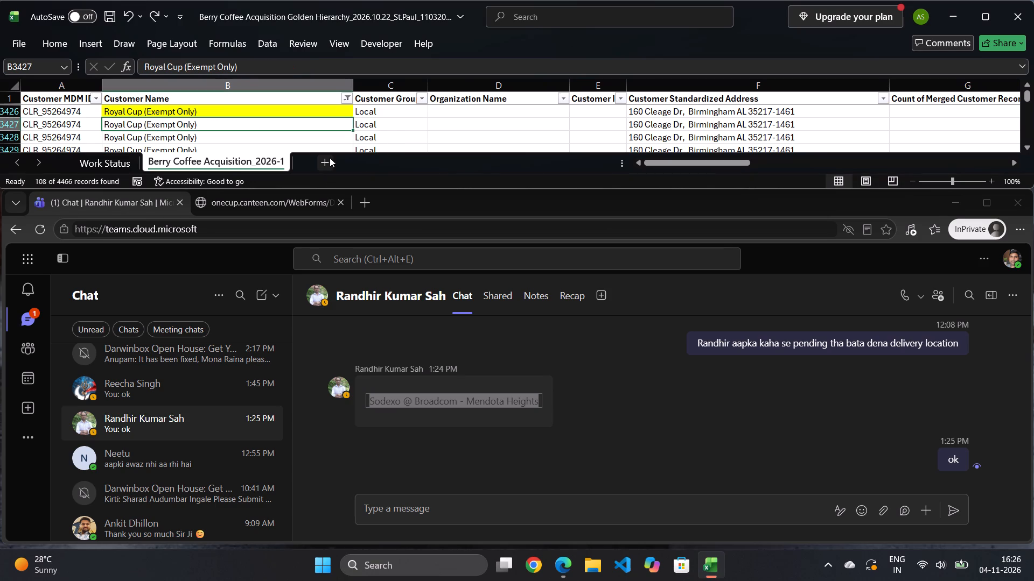
Search the Berry Coffee Acquisition sheet for the location Sodexo @ Broadcom - Mendota Heights.
key("ctrl+f")
key("ctrl+v")
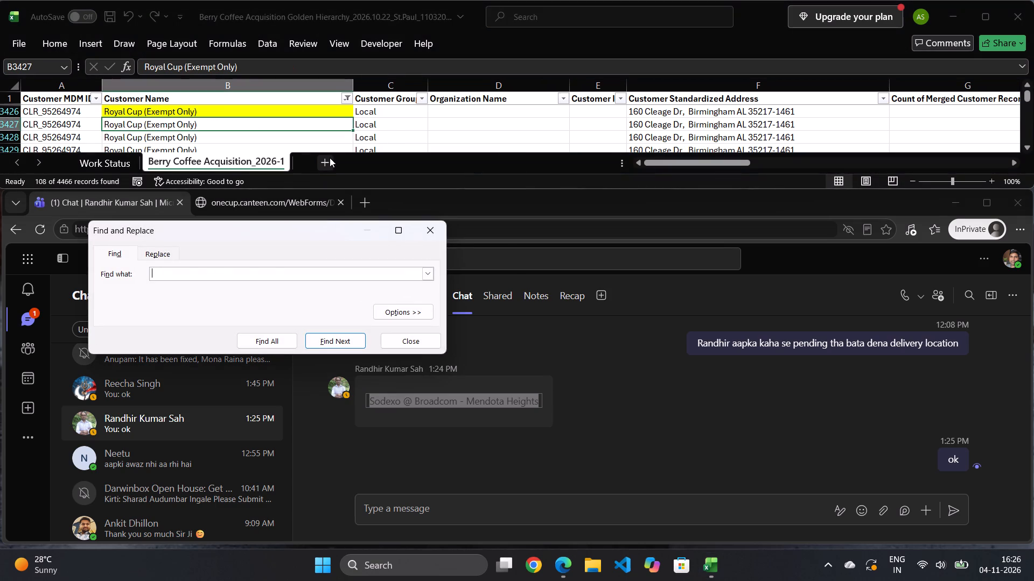
key("Return")
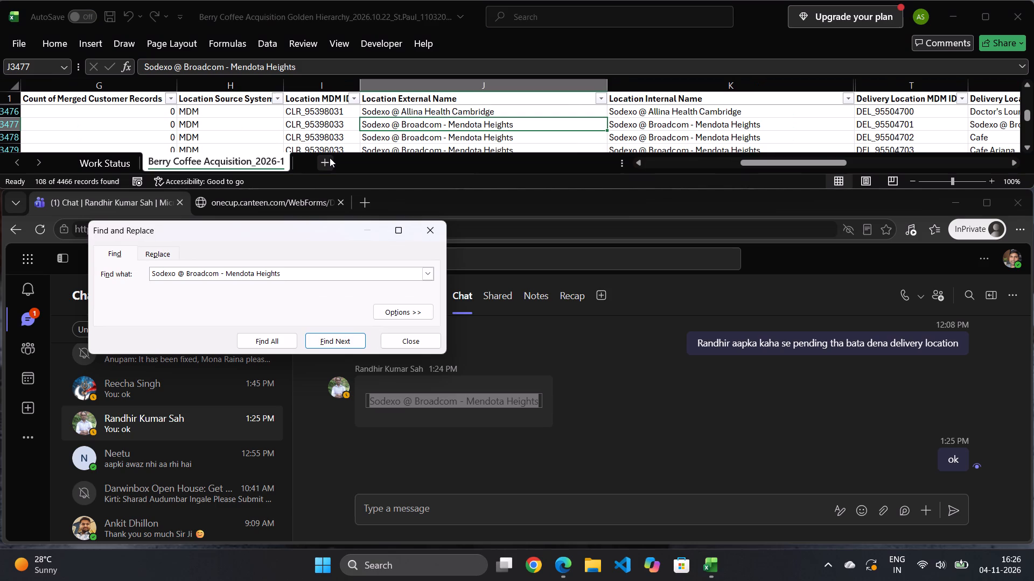
key("Escape")
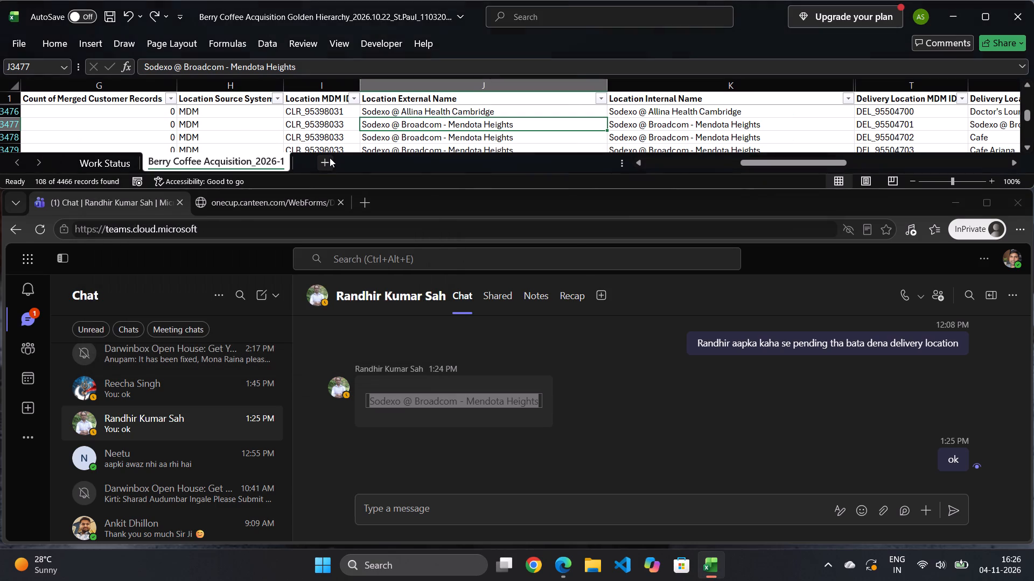
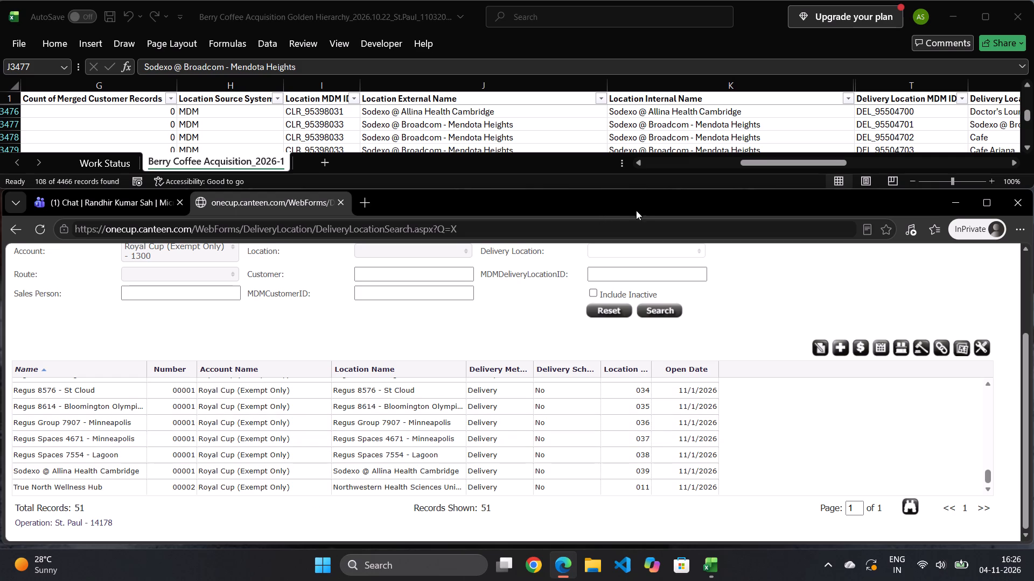
Select the Sodexo @ Allina Health Cambridge record in the OneCup delivery location results.
left_click(497, 125)
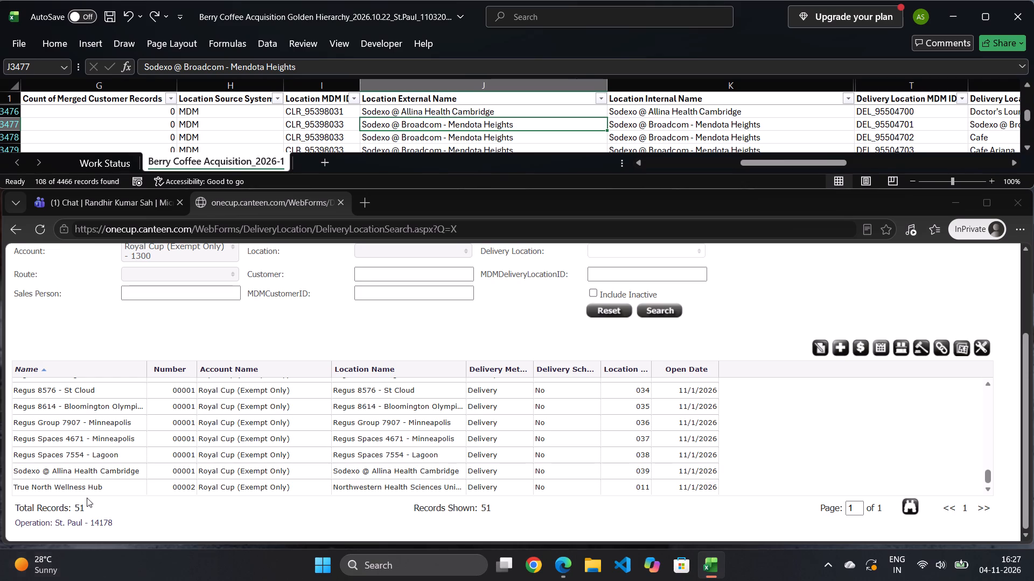
left_click(122, 471)
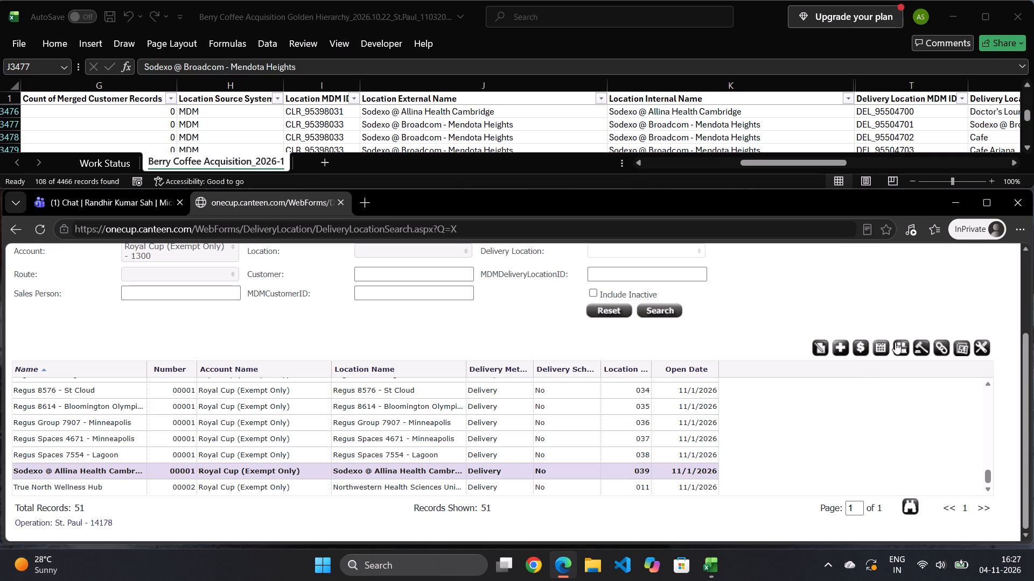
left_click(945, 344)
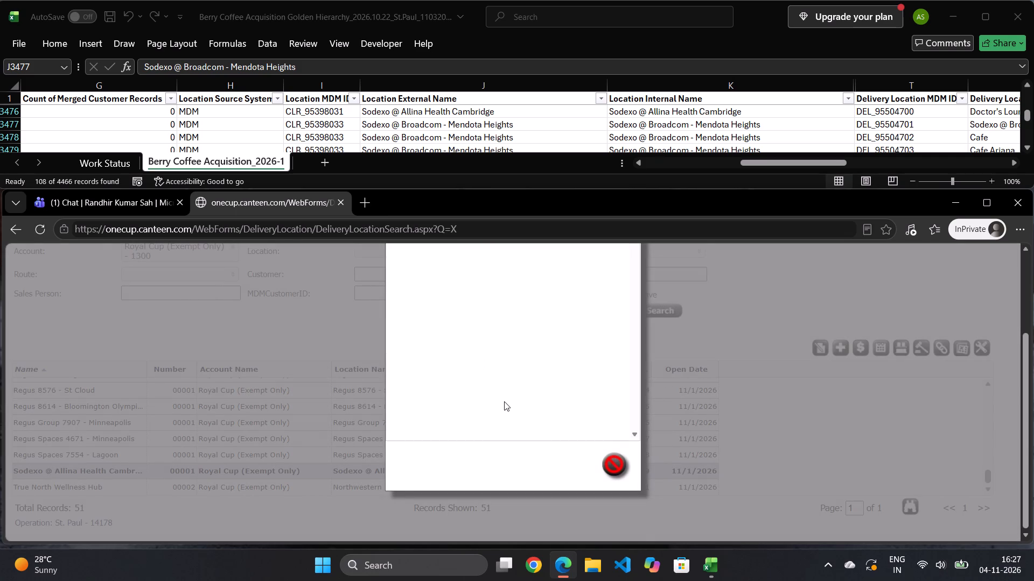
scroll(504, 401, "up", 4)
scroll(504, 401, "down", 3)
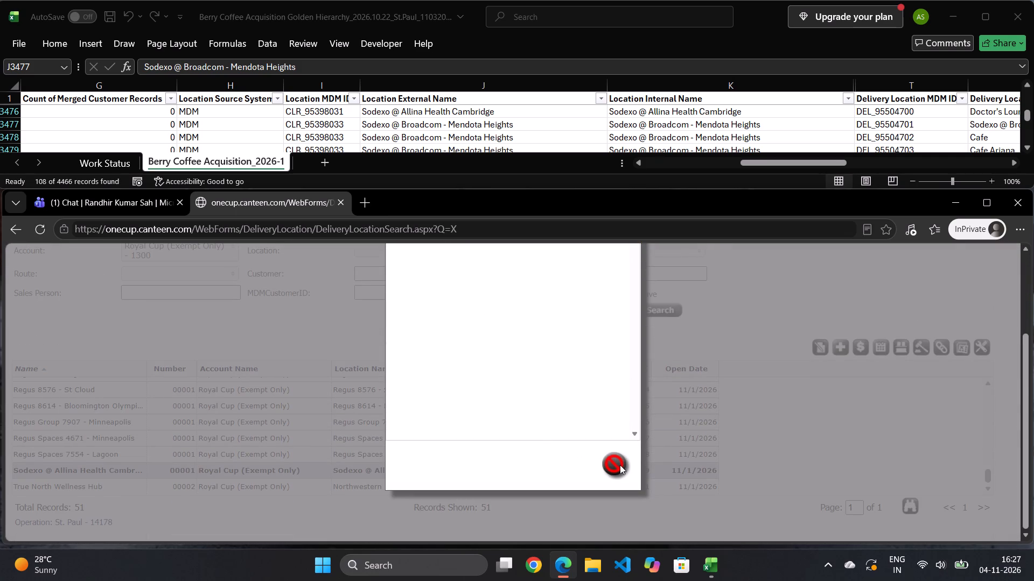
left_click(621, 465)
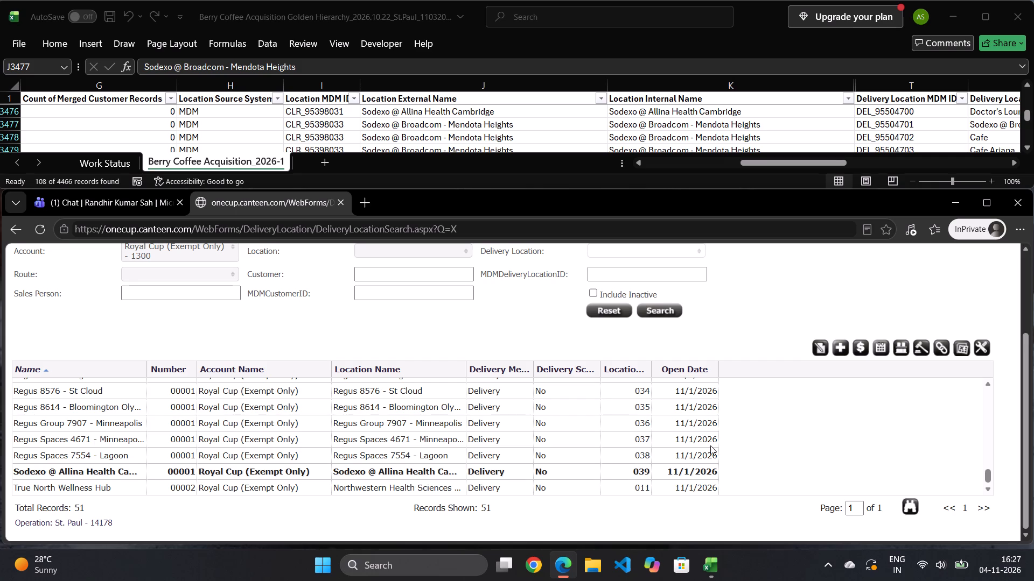
Start adding a new delivery location from the Quick Links of the Sodexo @ Allina Health Cambridge record.
scroll(744, 436, "up", 3)
scroll(744, 436, "down", 4)
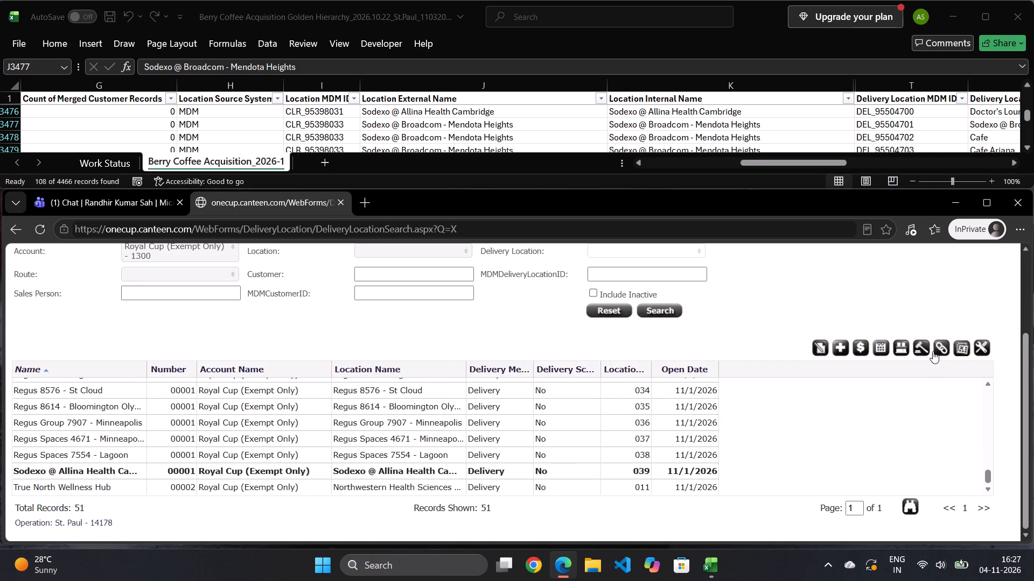
left_click(941, 346)
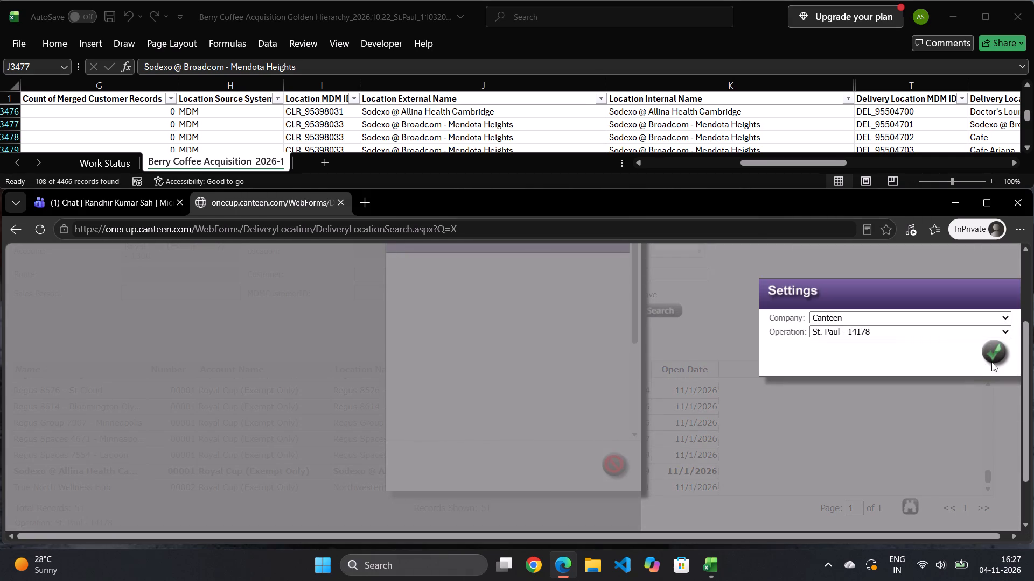
scroll(539, 415, "up", 1)
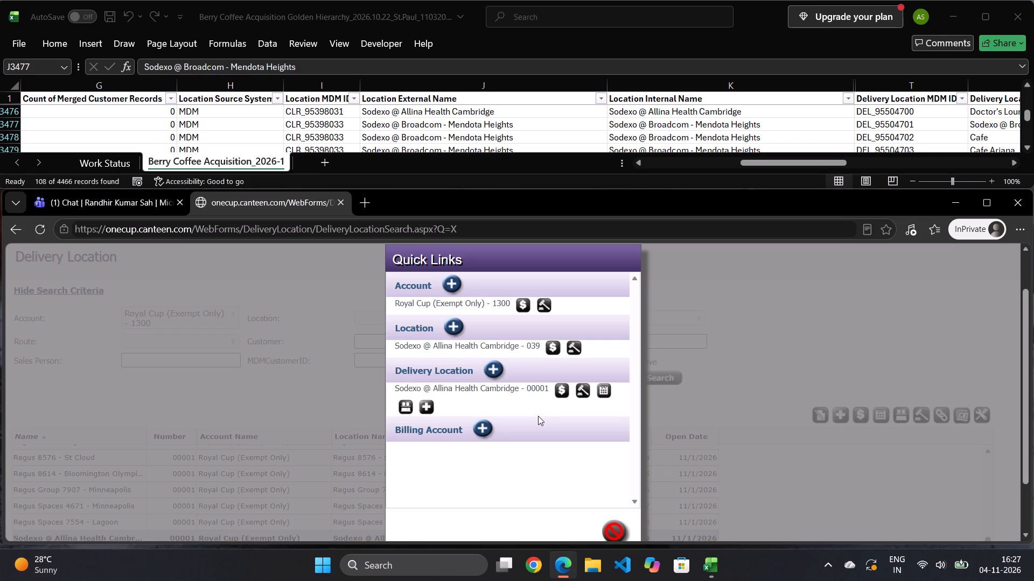
left_click(494, 369)
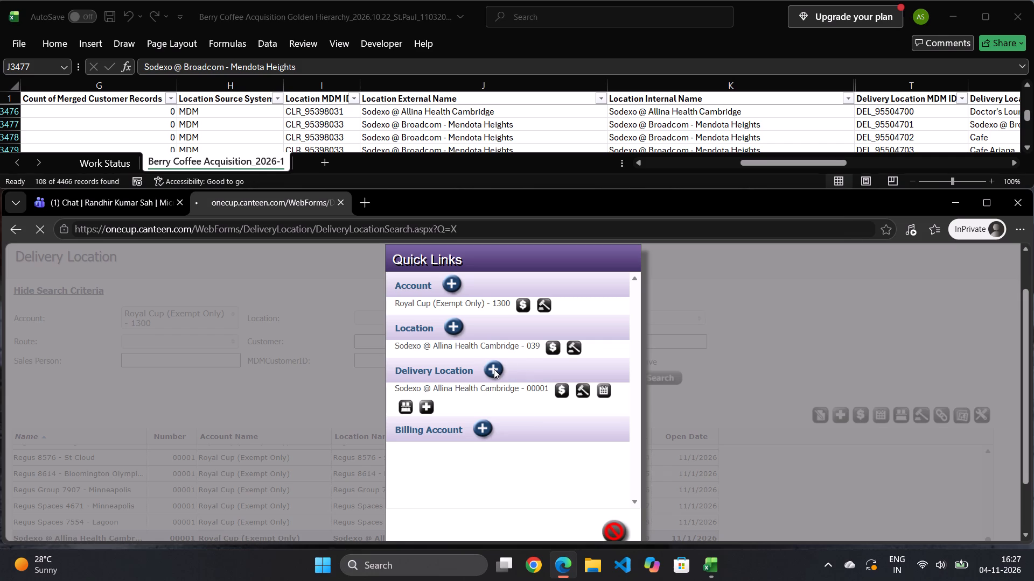
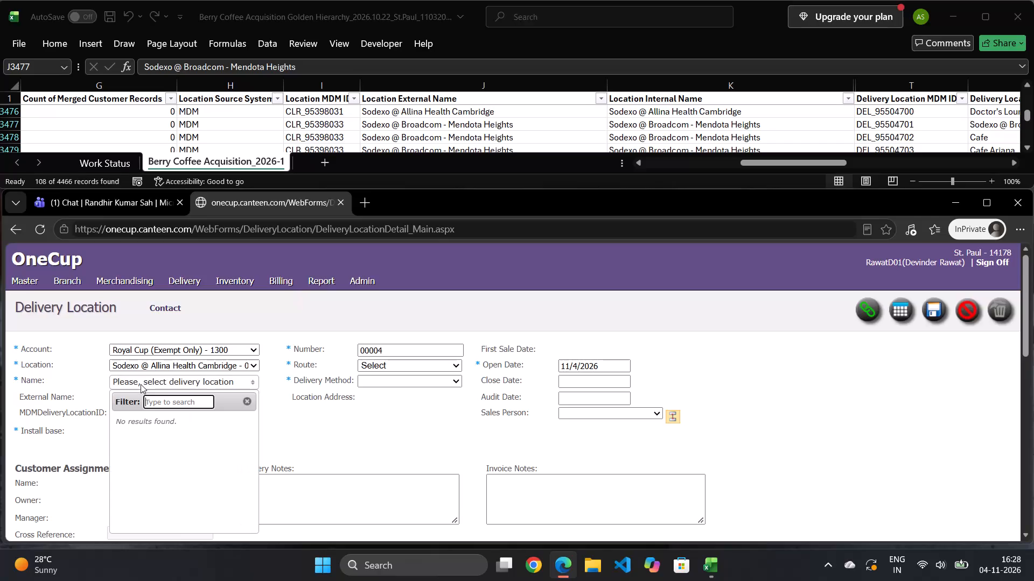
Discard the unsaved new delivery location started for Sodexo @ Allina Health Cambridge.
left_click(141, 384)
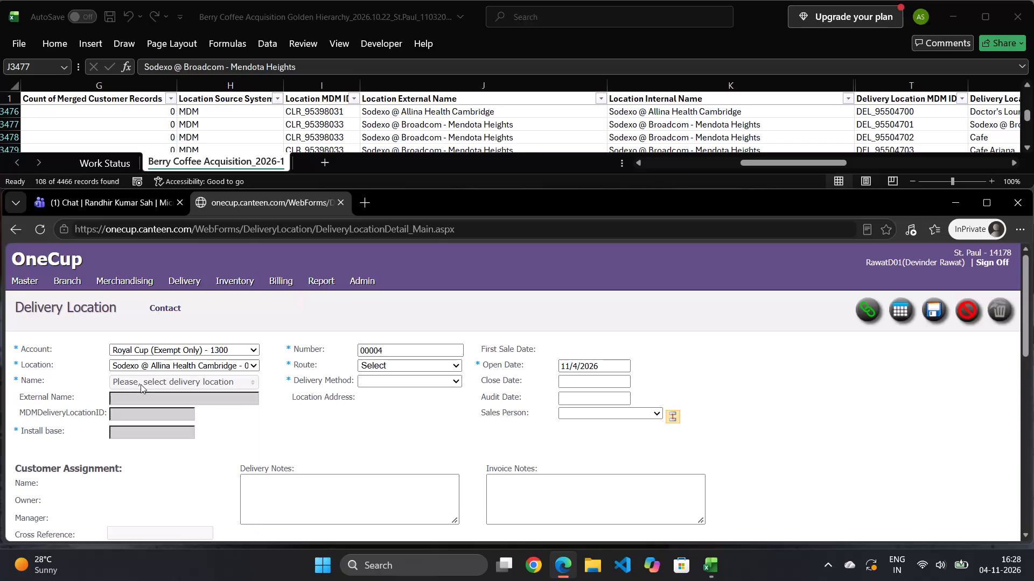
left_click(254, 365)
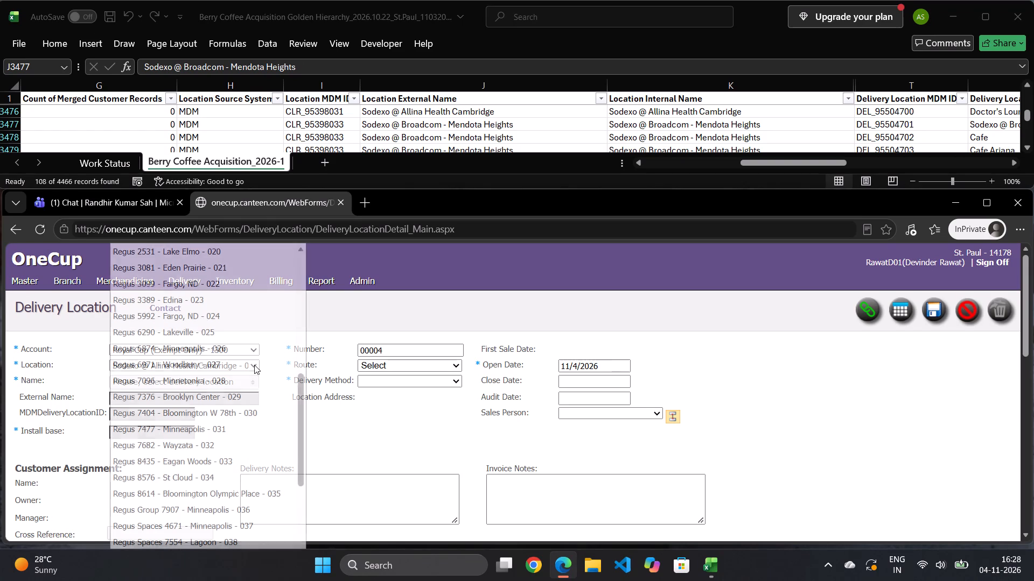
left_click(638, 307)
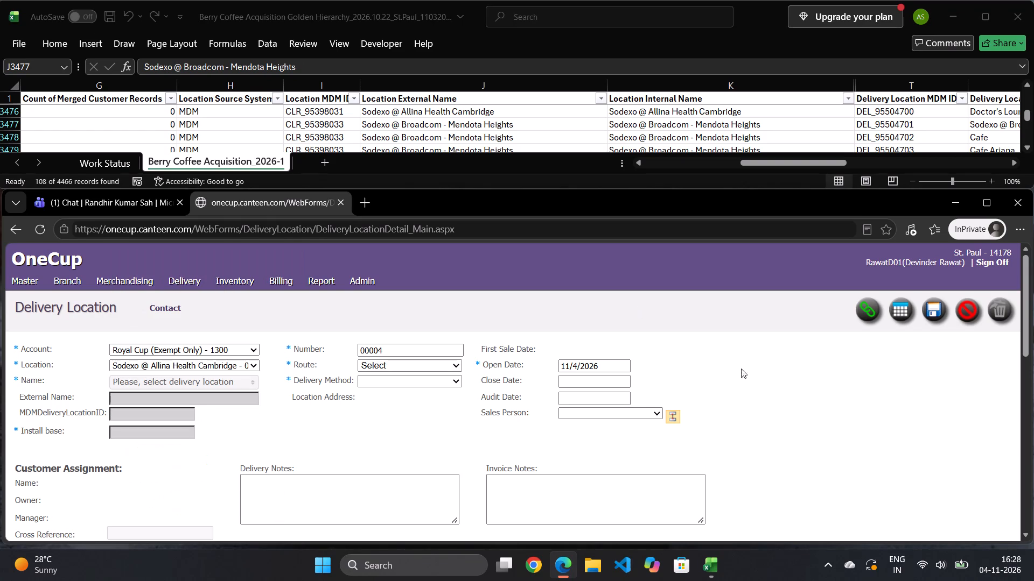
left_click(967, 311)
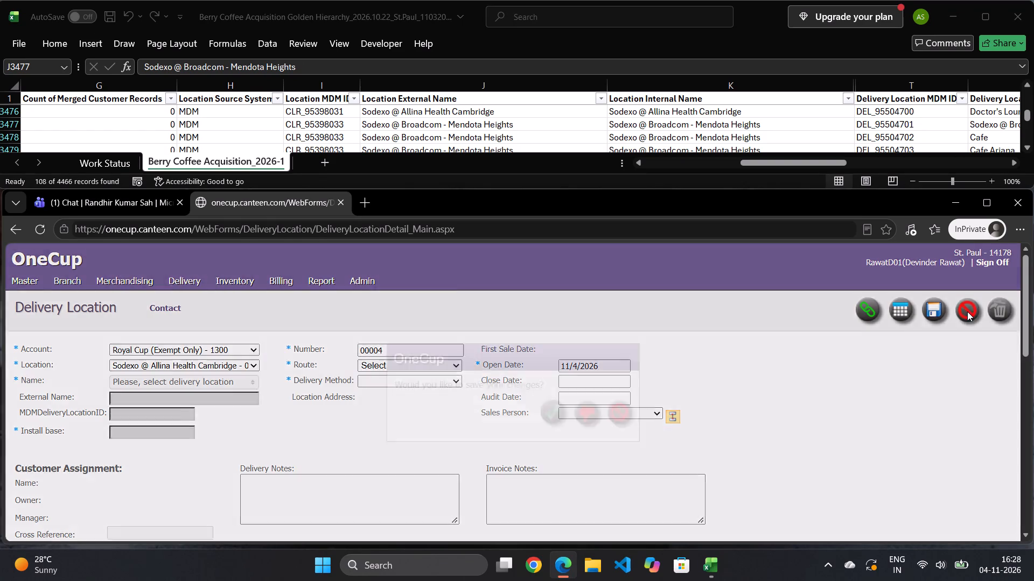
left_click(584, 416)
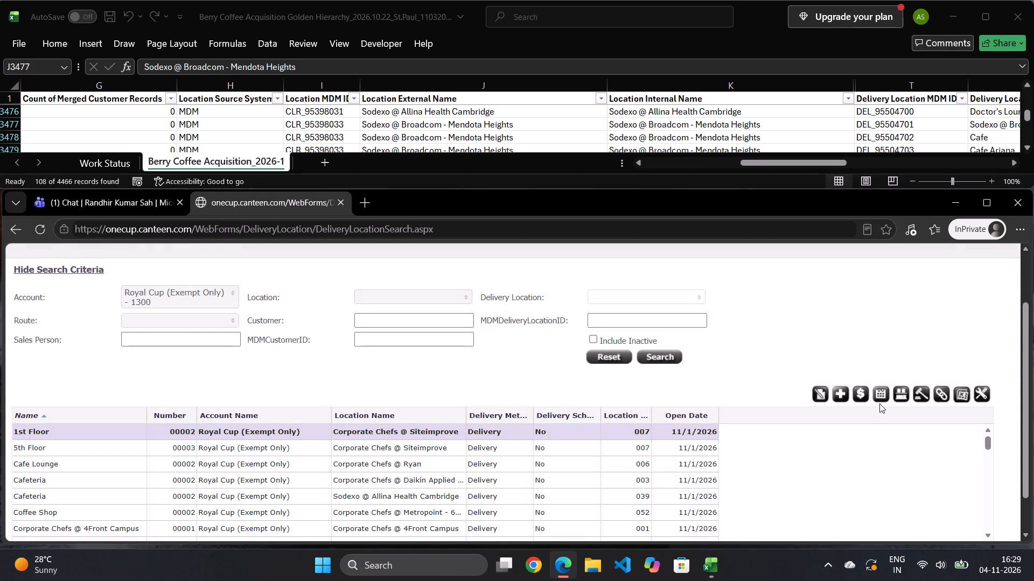
Start a blank new delivery location and set its account to Royal Cup (Exempt Only) - 1300.
left_click(838, 387)
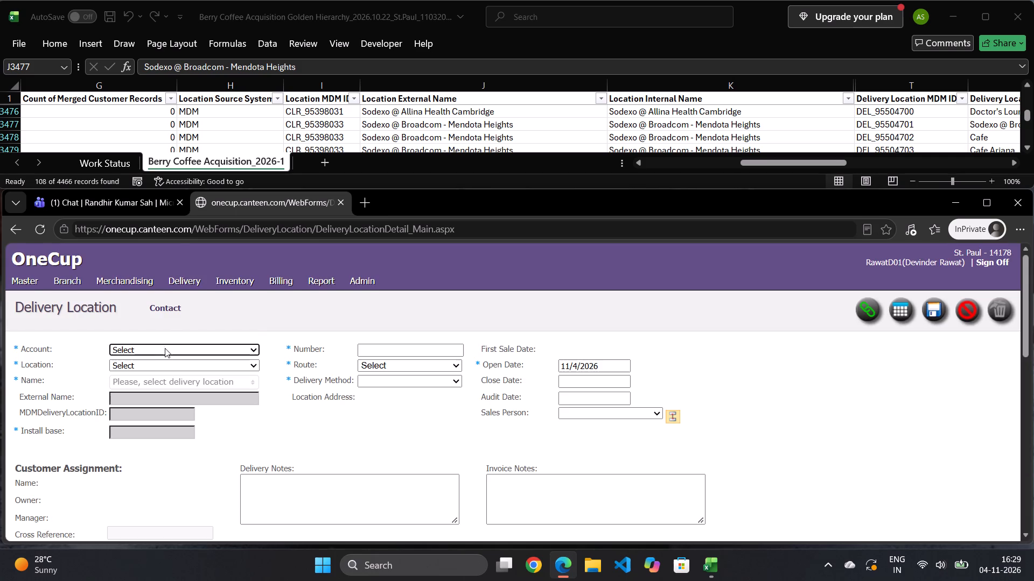
left_click(156, 348)
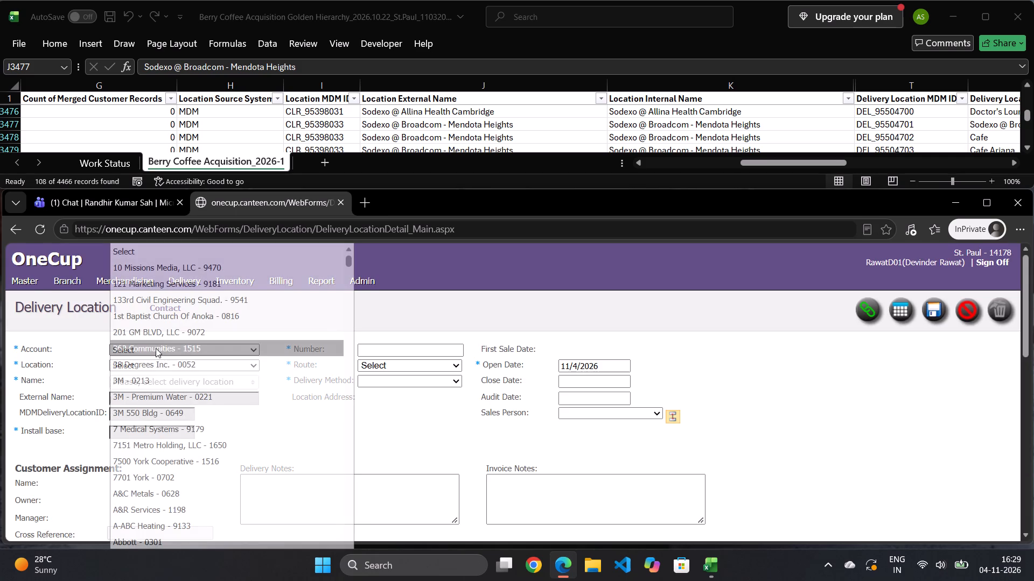
left_click(156, 348)
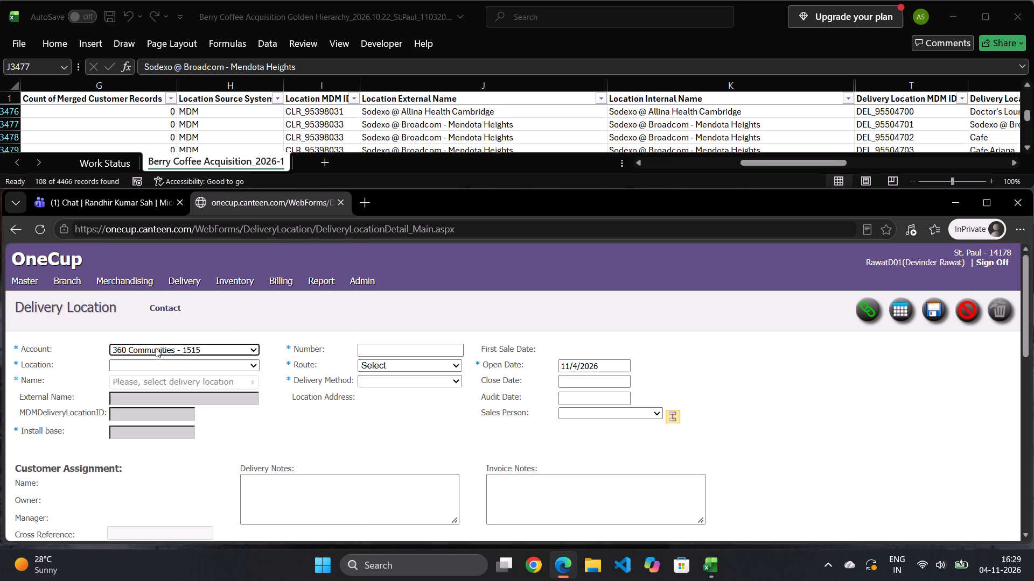
left_click(156, 348)
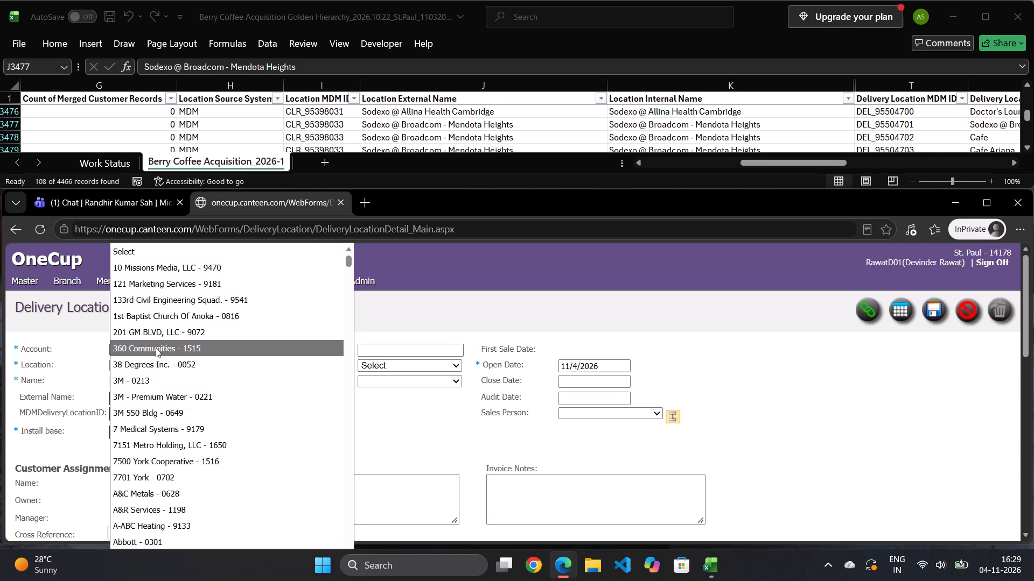
key("r")
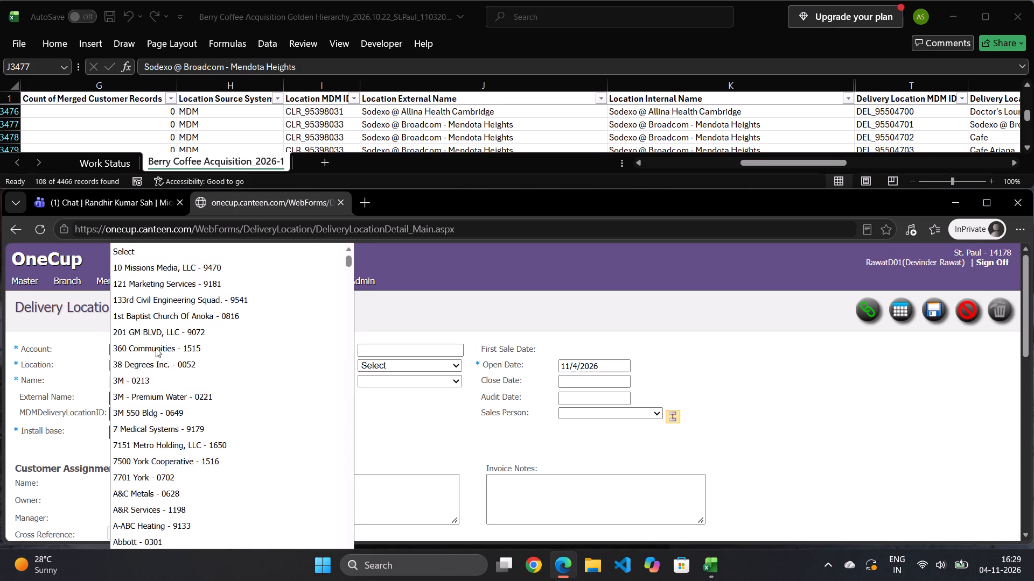
type("oya")
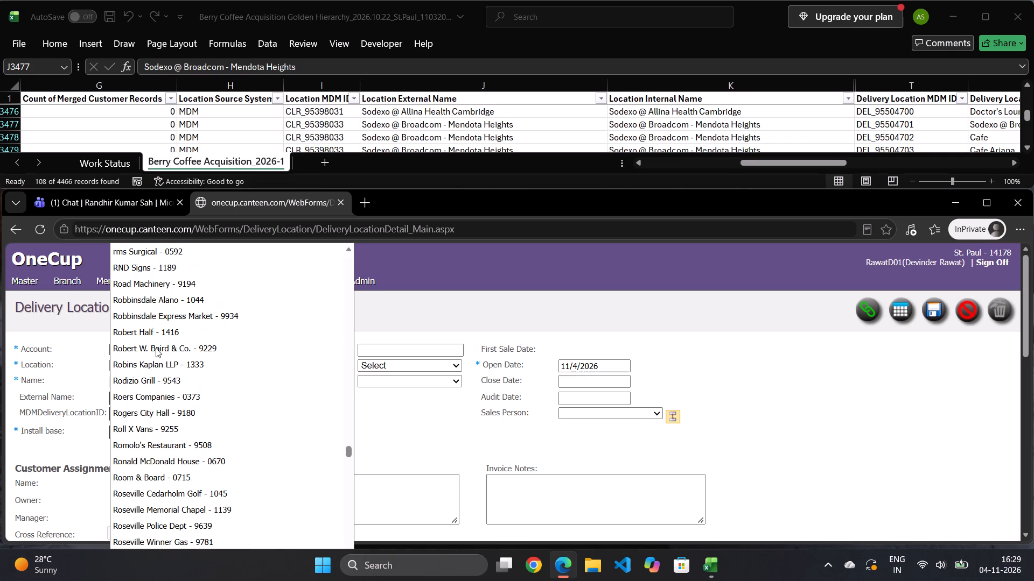
scroll(160, 507, "up", 1)
scroll(160, 506, "down", 2)
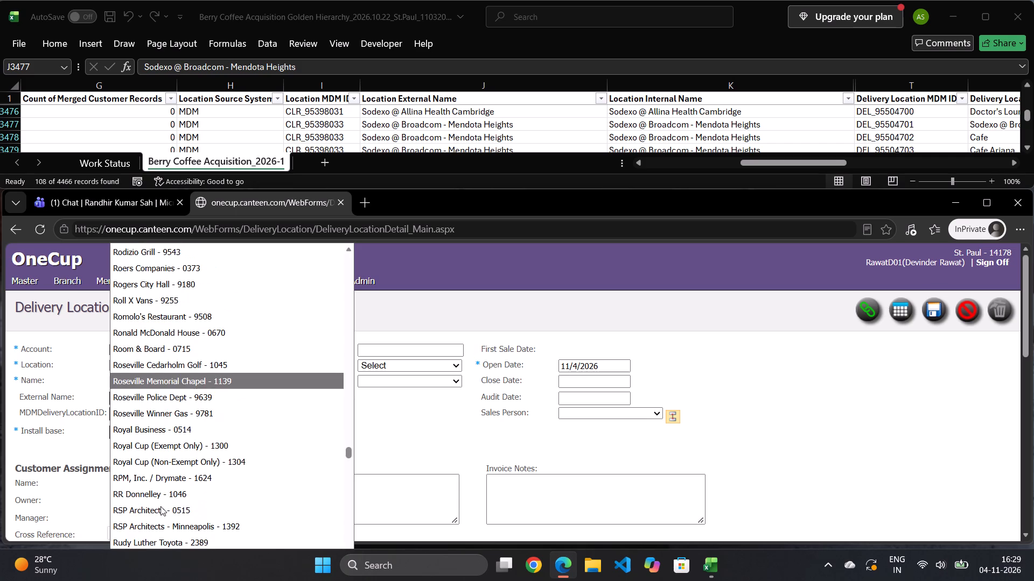
left_click(200, 437)
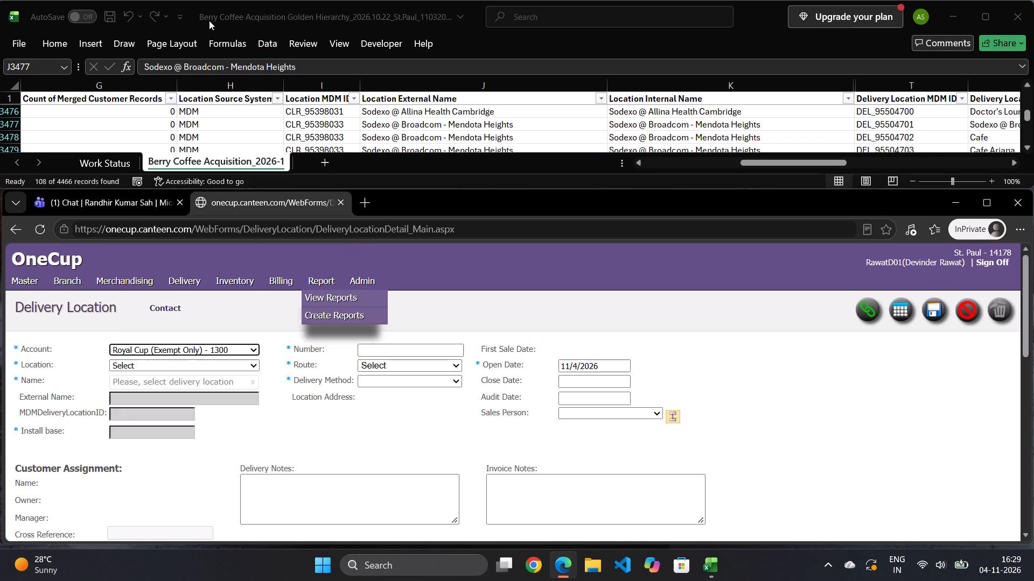
Set the new delivery location's location to Sodexo @ Broadcom - Mendota Heights - 040, as listed in the Excel acquisition sheet.
double_click(90, 159)
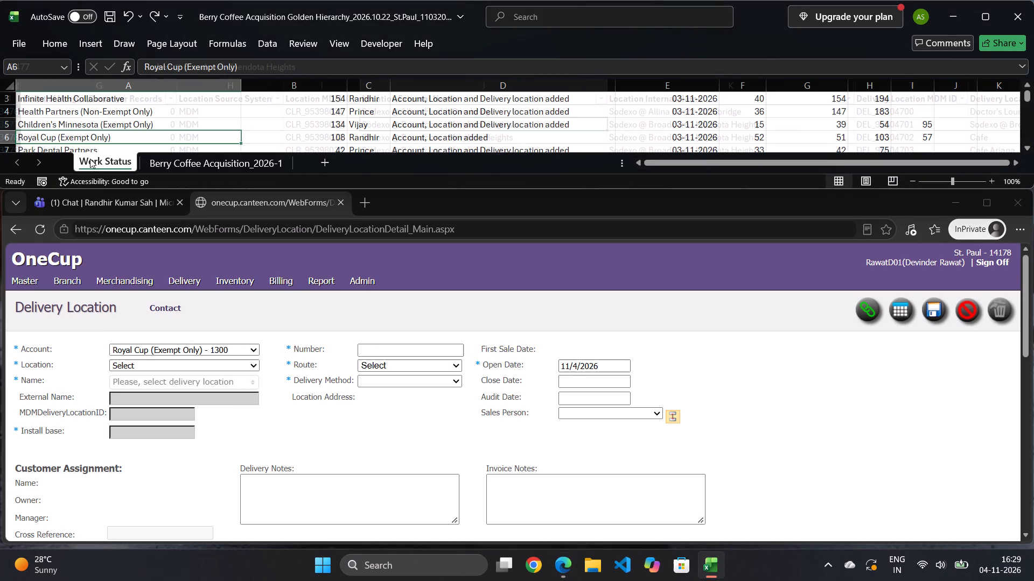
left_click(184, 158)
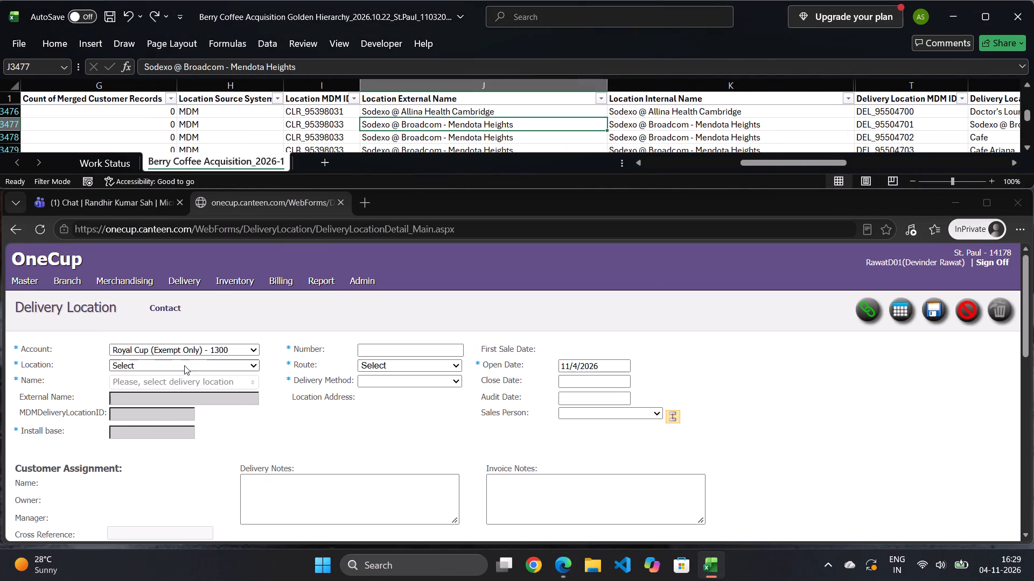
left_click(184, 364)
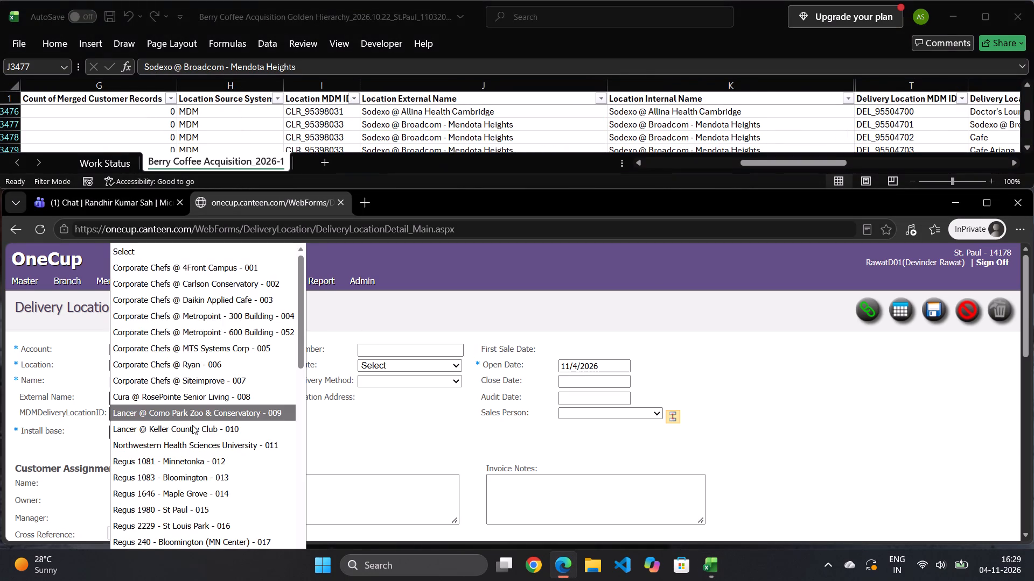
scroll(192, 425, "down", 5)
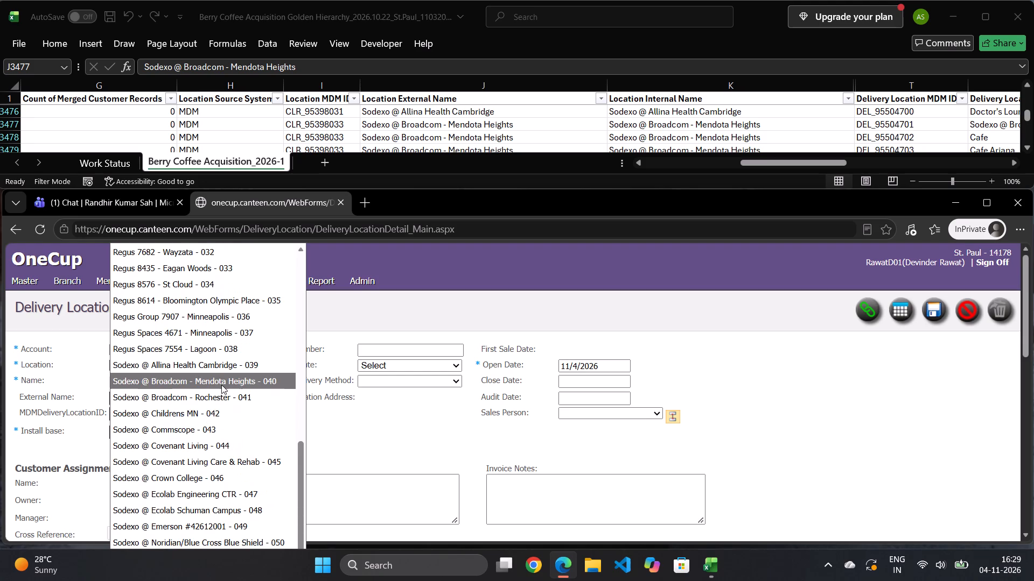
scroll(221, 385, "down", 3)
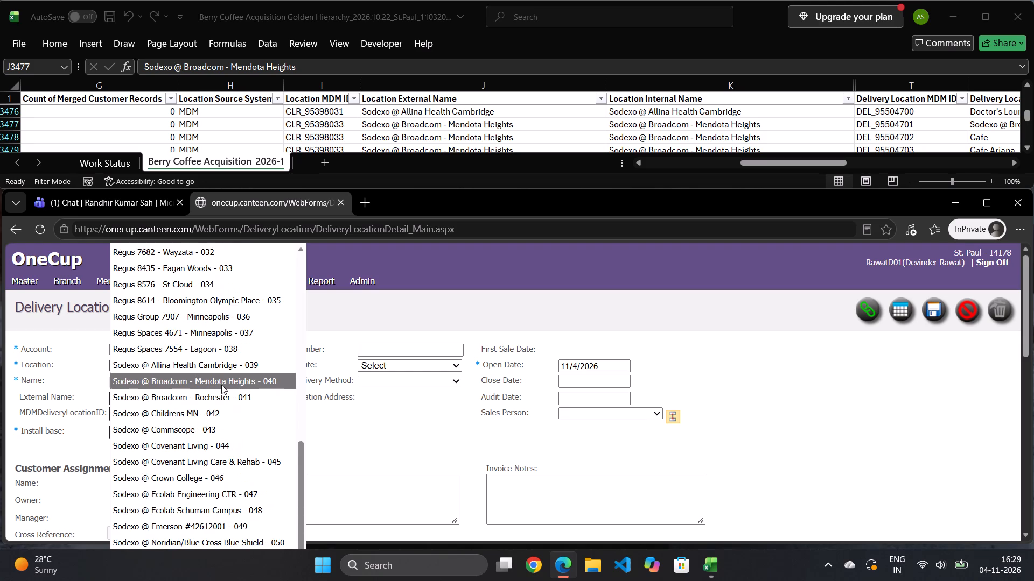
left_click(221, 385)
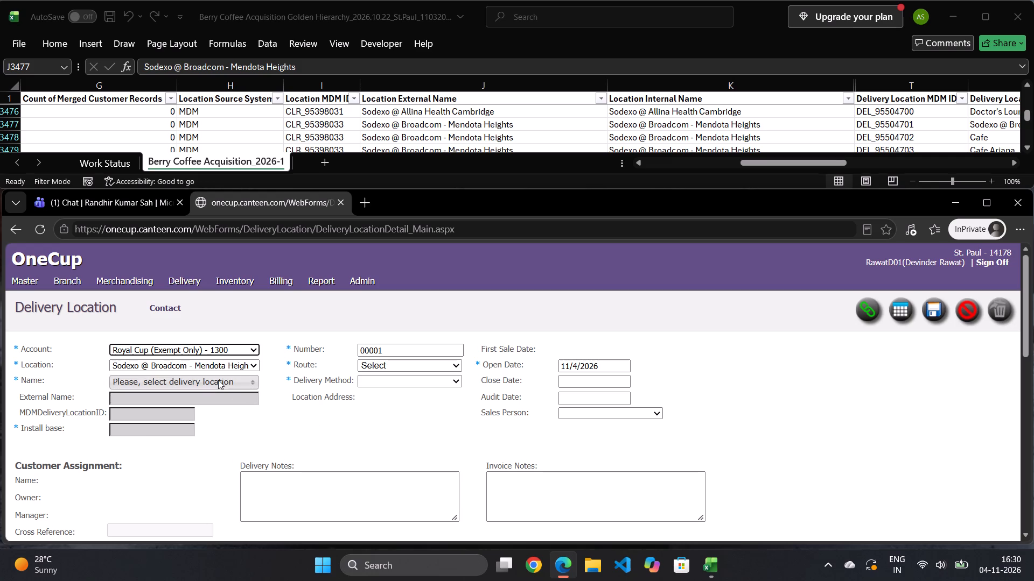
Name the delivery location Sodexo @ Broadcom - Mendota Heights, matching the Delivery Location External Name in Excel row 3477.
left_click(218, 380)
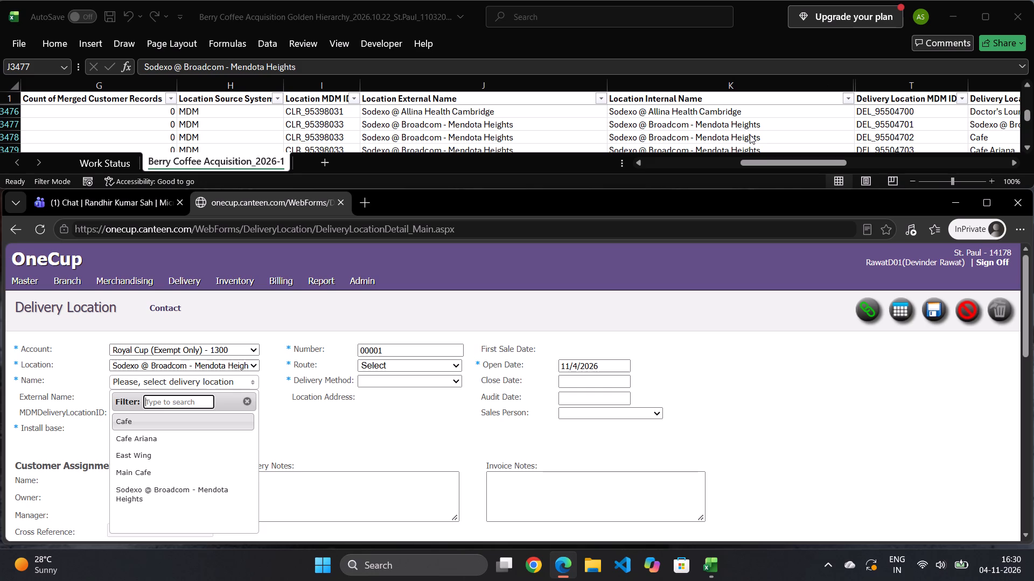
left_click(1016, 164)
left_click(1016, 164)
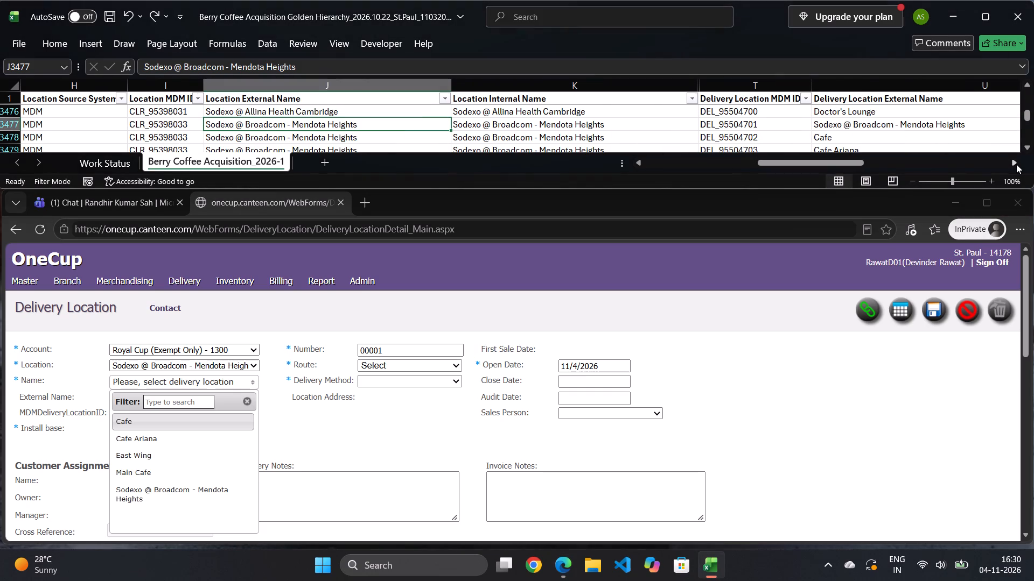
left_click(165, 487)
Set the delivery location's route to 027, delivery method to Delivery, and open date to 11/01/2026.
left_click(392, 361)
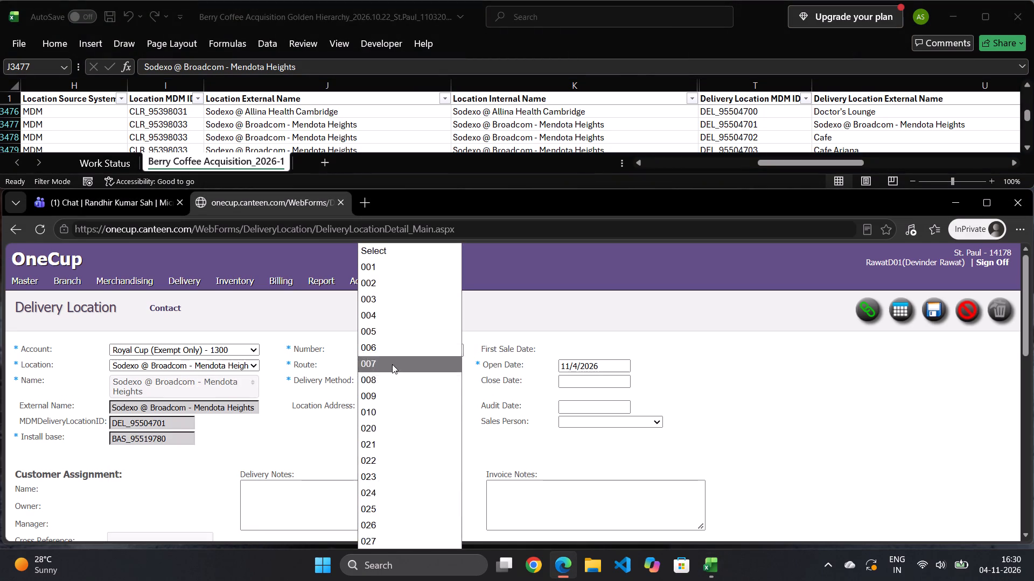
left_click(379, 540)
left_click(429, 372)
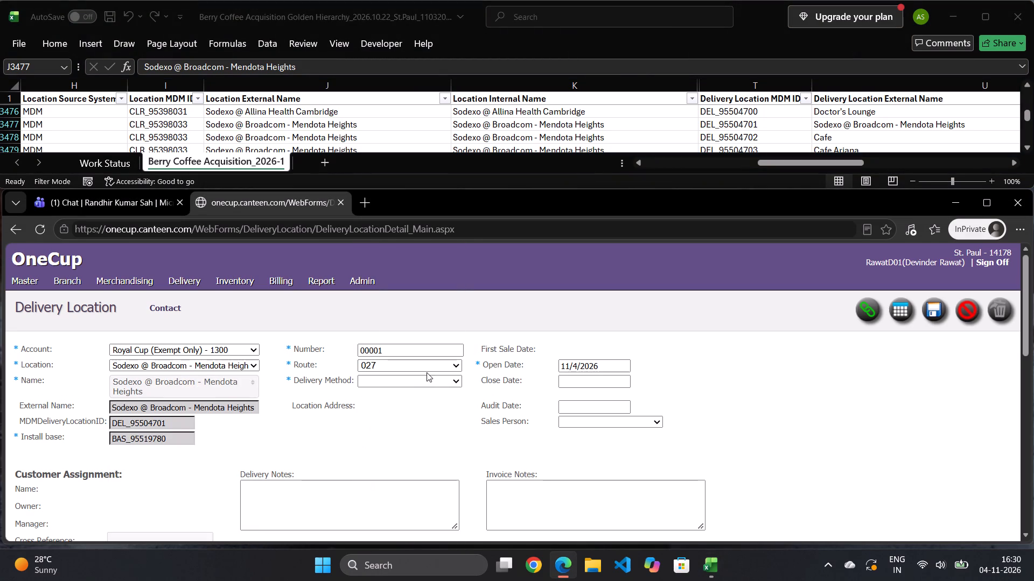
left_click(420, 375)
left_click(397, 408)
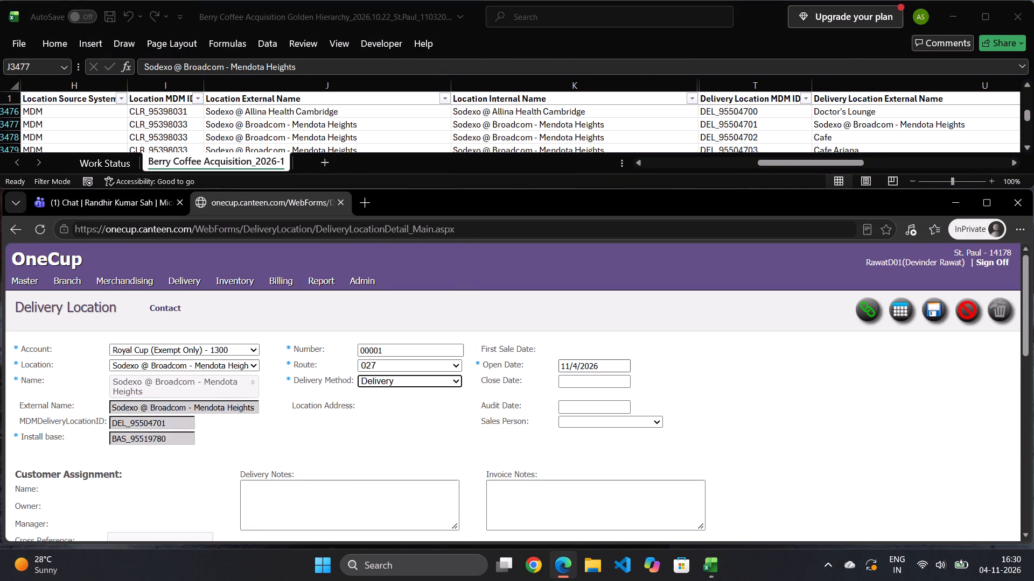
left_click(616, 367)
left_click(574, 422)
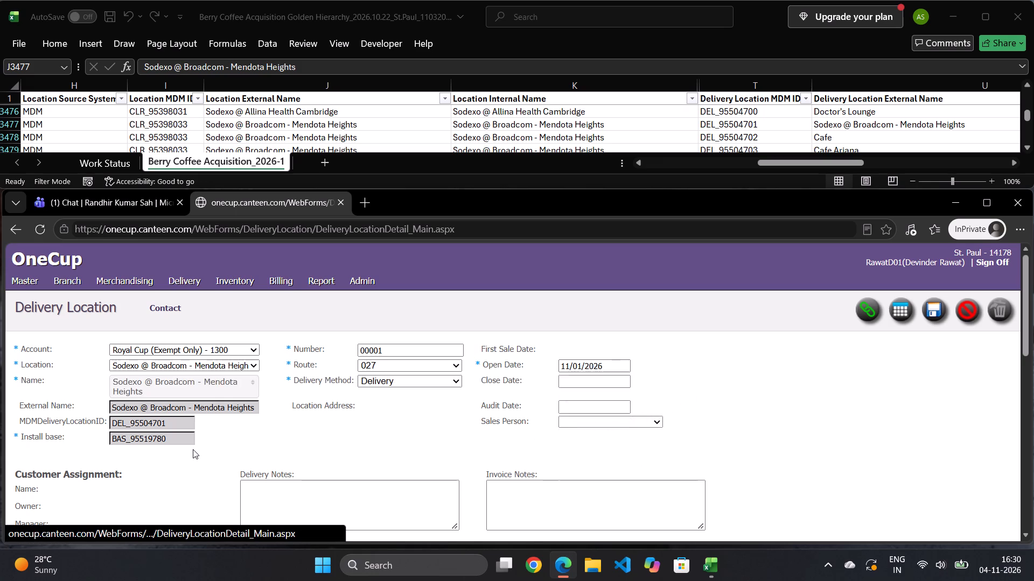
Mark the delivery location as No Equipment Onsite and save it.
scroll(193, 449, "down", 3)
left_click(46, 362)
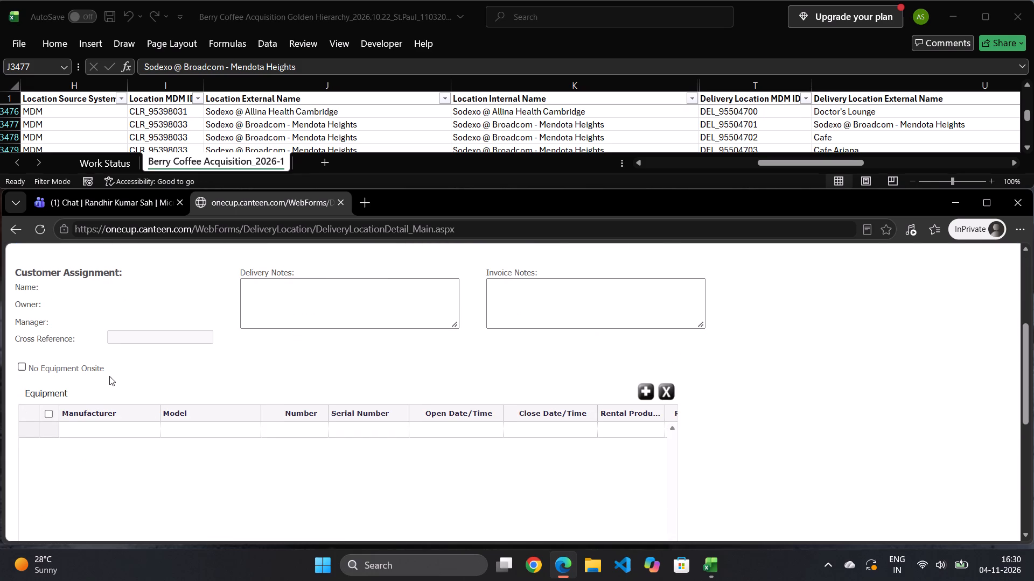
left_click(95, 369)
scroll(165, 378, "up", 5)
left_click(935, 313)
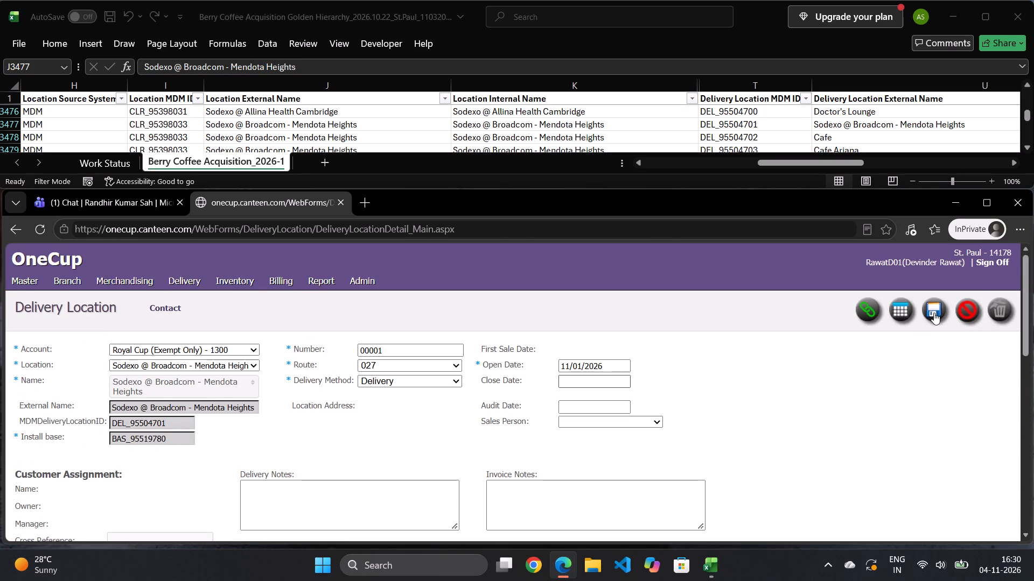
In Excel row 3477, bold the Sodexo @ Broadcom - Mendota Heights entries under Location External Name and Delivery Location External Name.
left_click(865, 127)
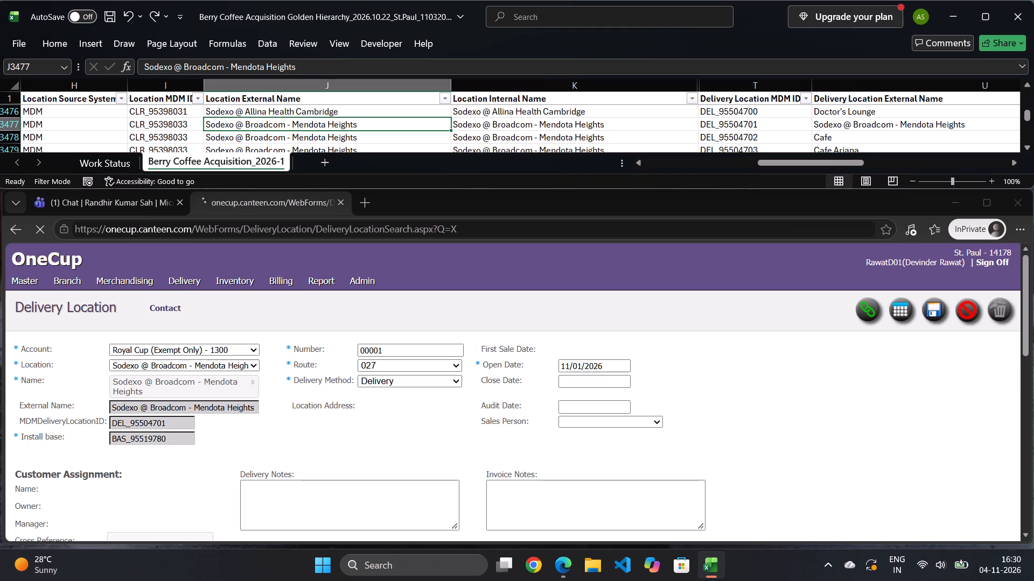
key("ctrl+b")
left_click(872, 123, "ctrl")
left_click(870, 127)
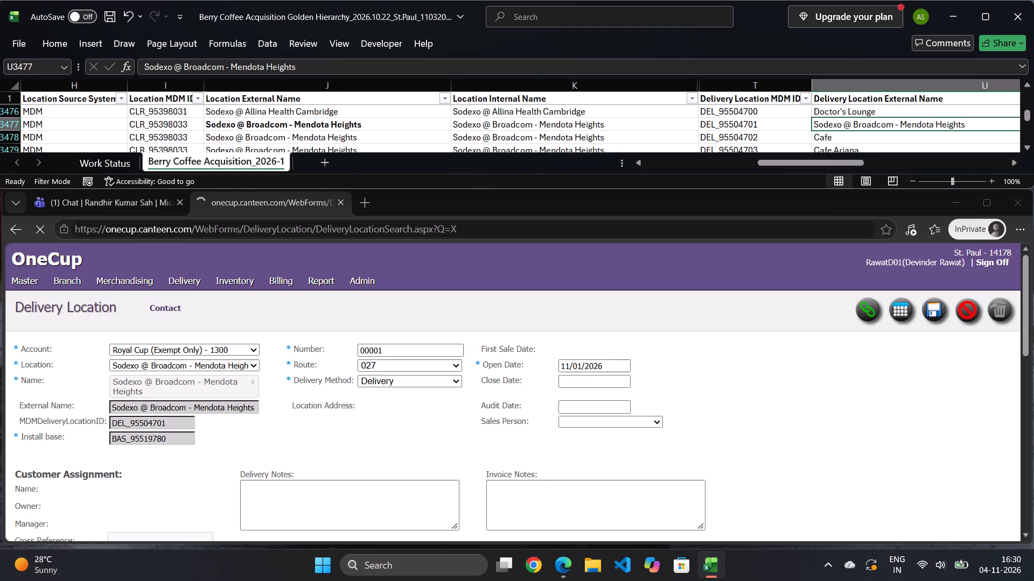
left_click(885, 127, "ctrl")
key("ctrl+b")
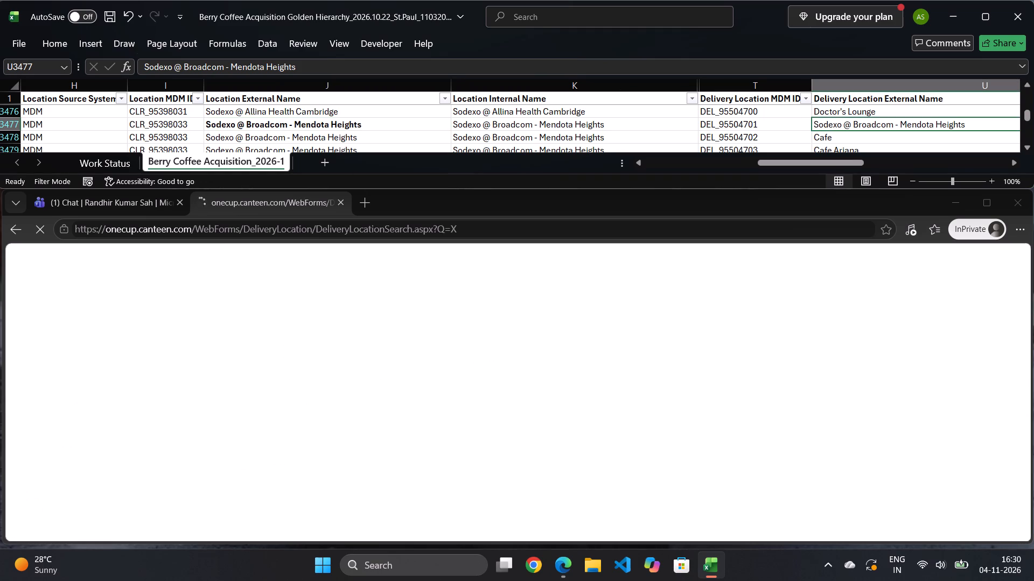
key("ctrl+b")
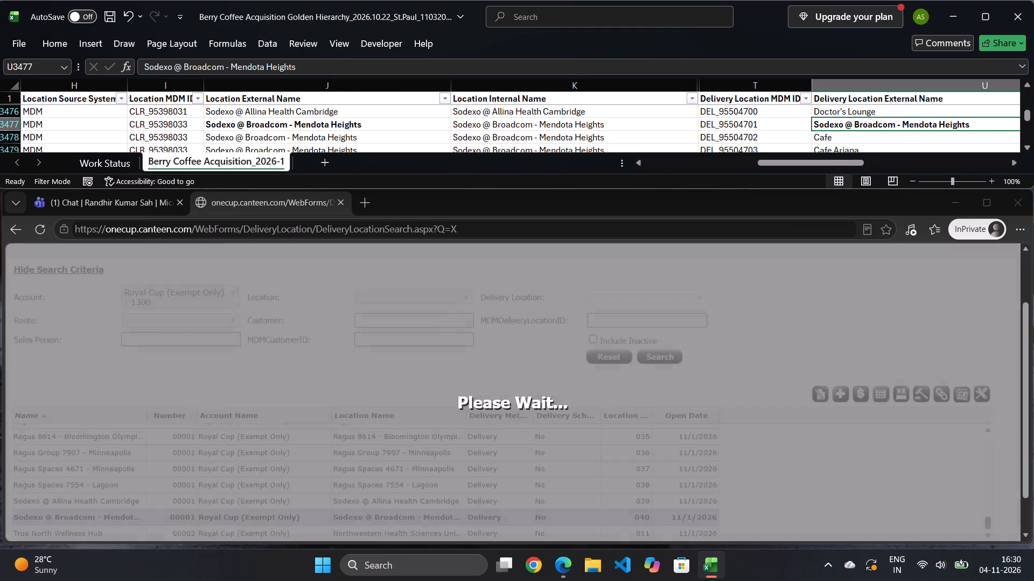
Start a new delivery location under Sodexo @ Broadcom - Mendota Heights and name it Cafe, matching Excel row 3478.
left_click(861, 140)
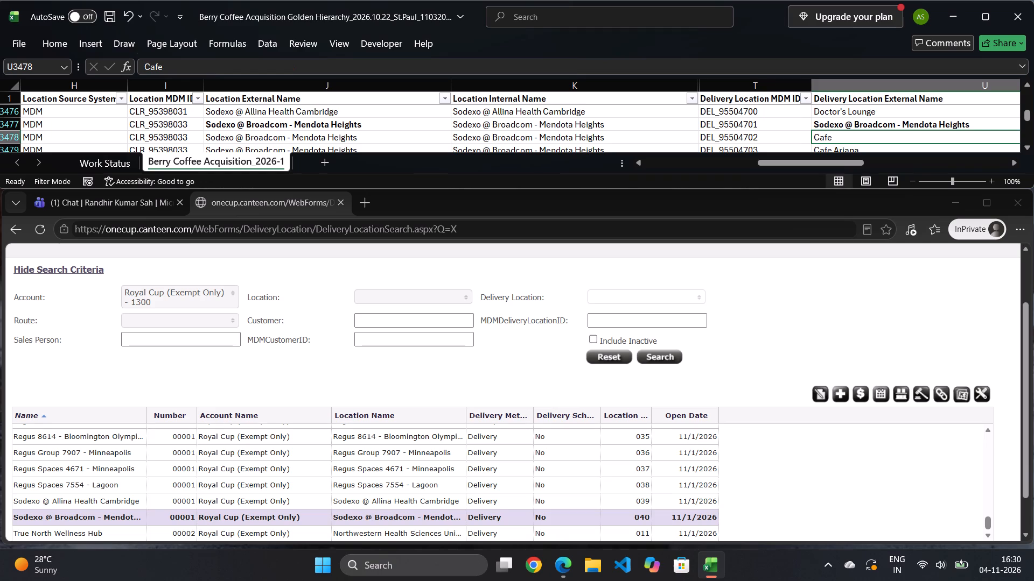
left_click(939, 391)
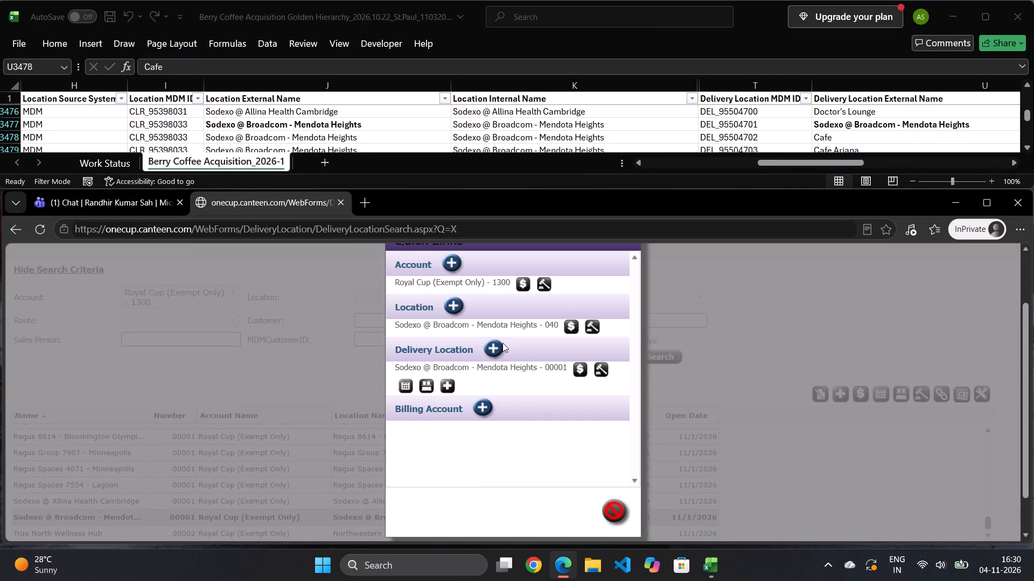
left_click(493, 345)
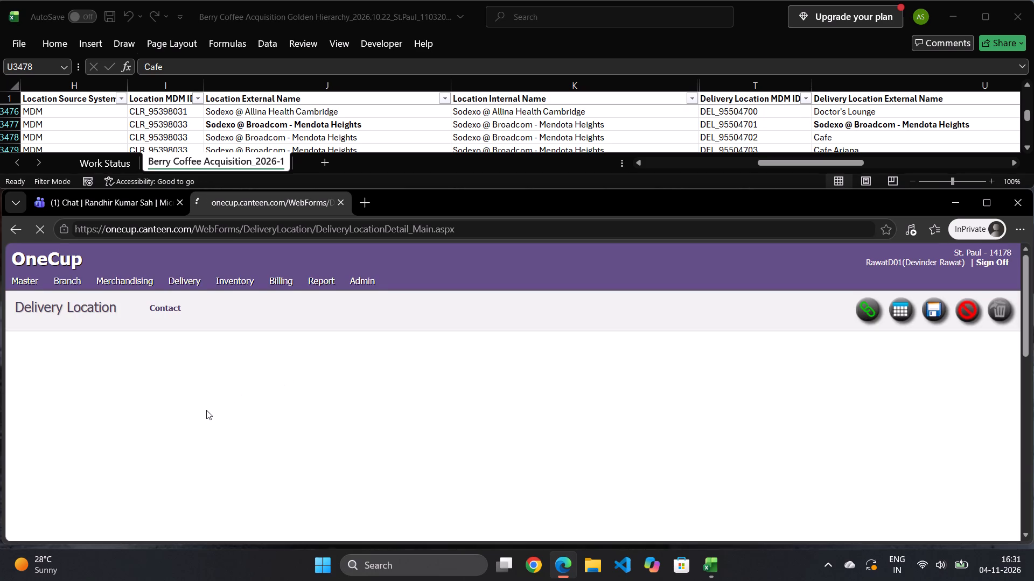
left_click(199, 385)
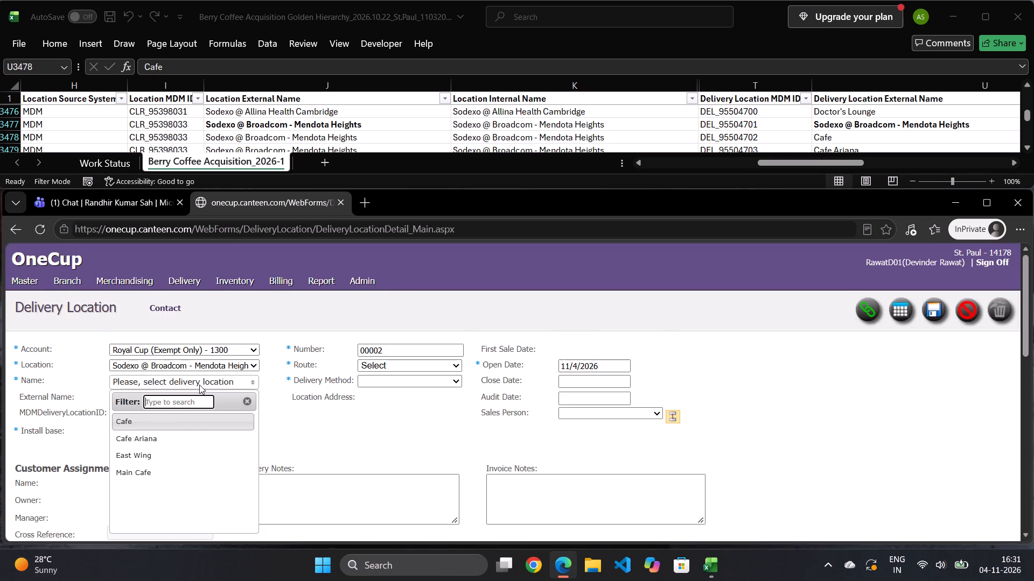
left_click(178, 419)
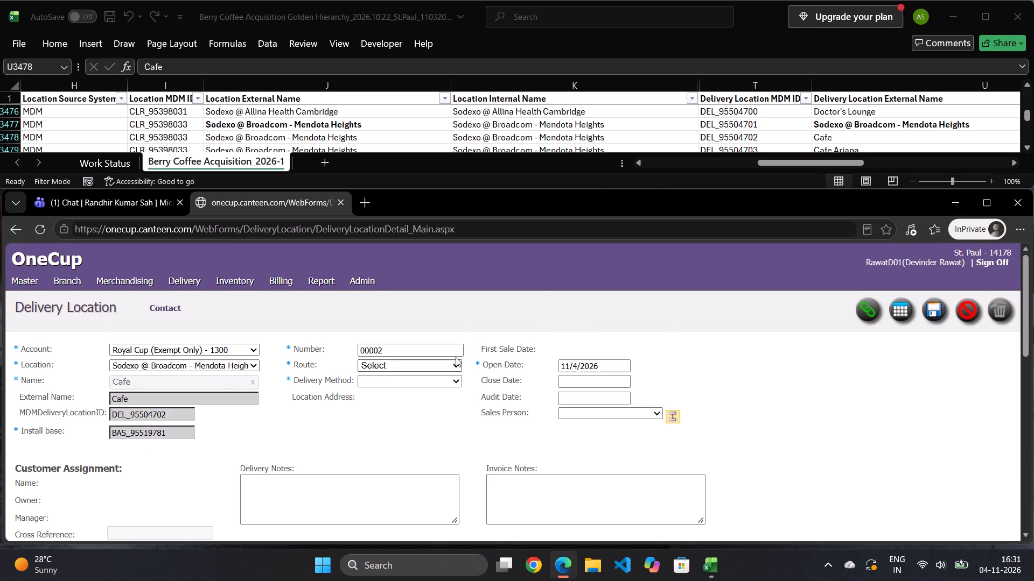
Set the Cafe delivery location's route to 027, delivery method to Delivery, and open date to 11/01/2026.
left_click(420, 367)
left_click(376, 533)
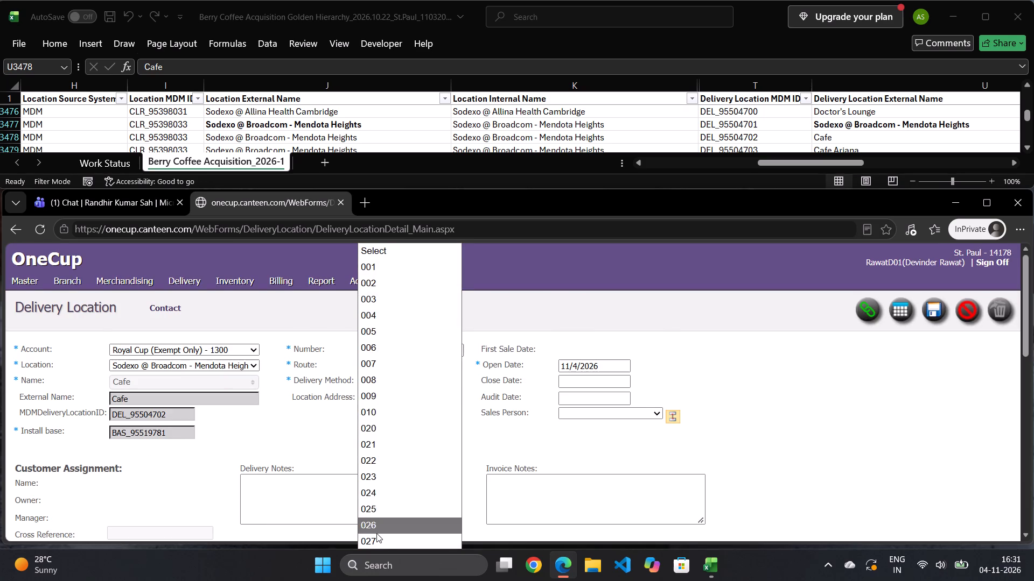
left_click(378, 364)
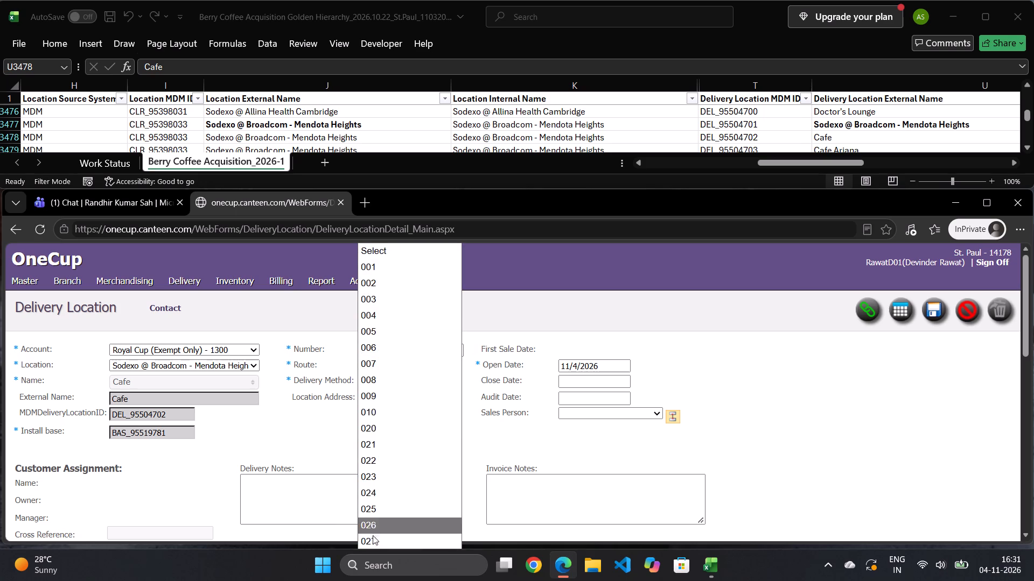
left_click(371, 541)
left_click(396, 380)
left_click(397, 422)
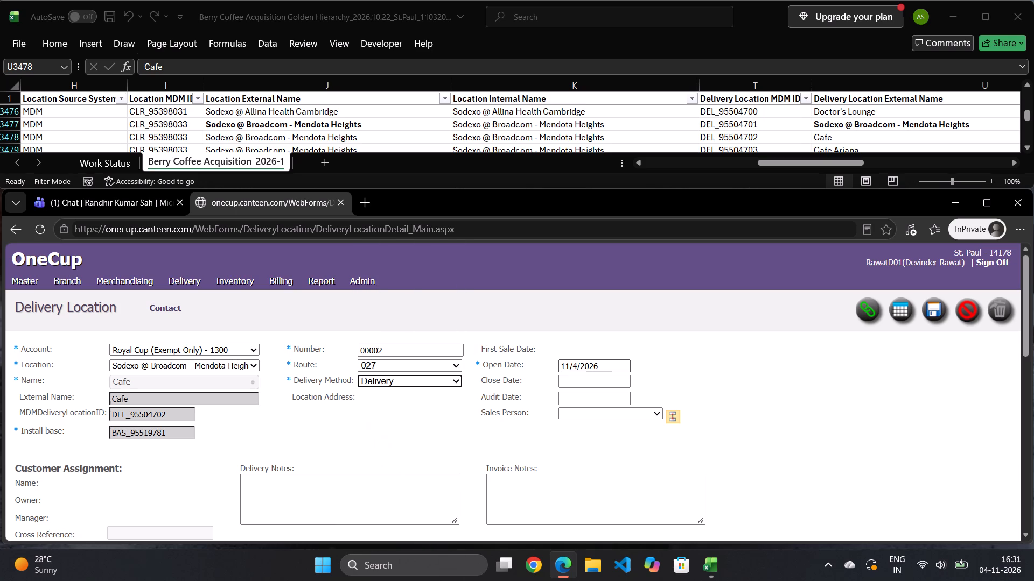
left_click(577, 362)
left_click(574, 420)
Mark the Cafe delivery location as No Equipment Onsite and save it.
scroll(425, 428, "down", 2)
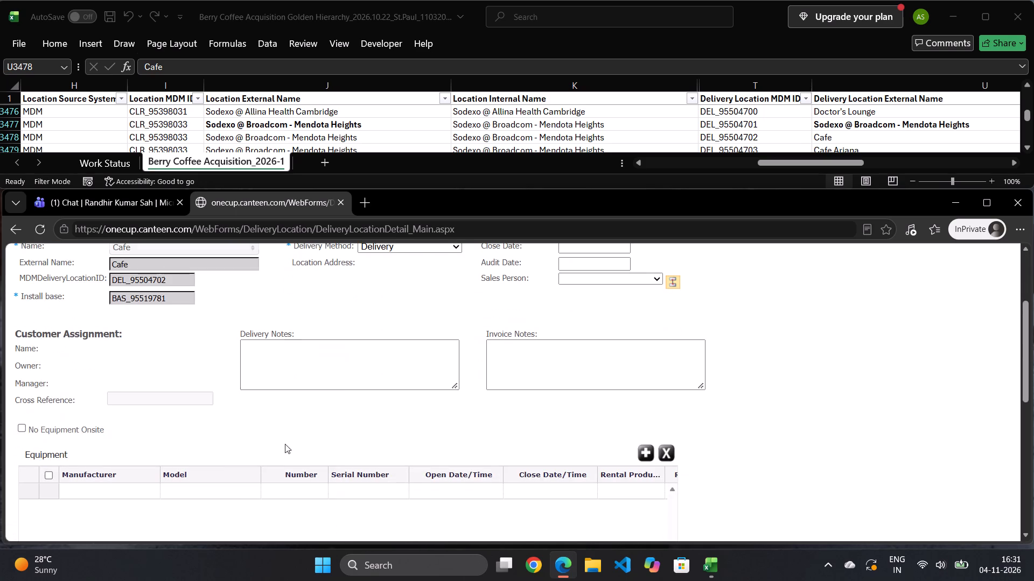
left_click(73, 429)
scroll(325, 404, "up", 4)
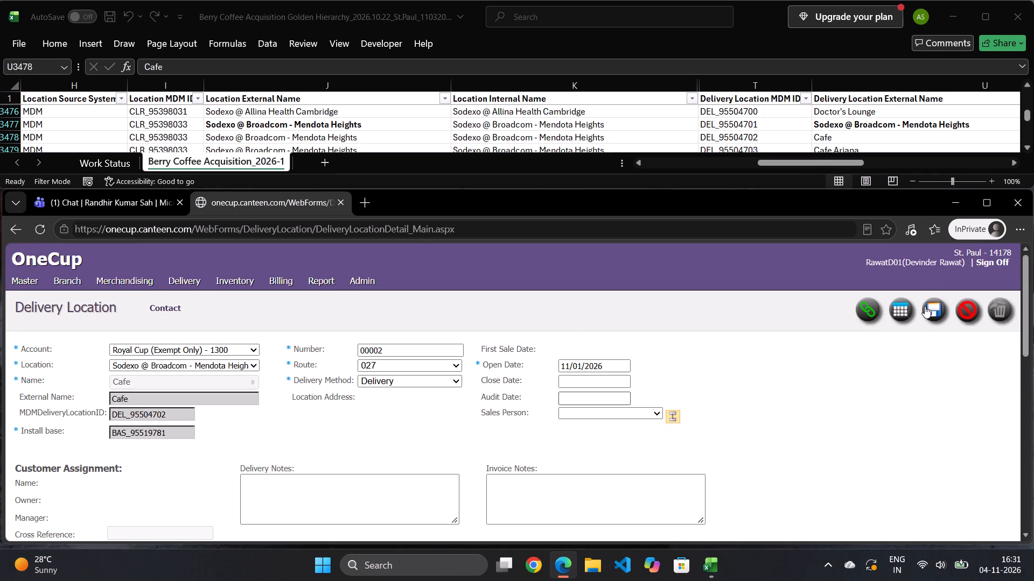
left_click(929, 313)
In Excel row 3478, bold the Cafe entry under Delivery Location External Name.
left_click(863, 139)
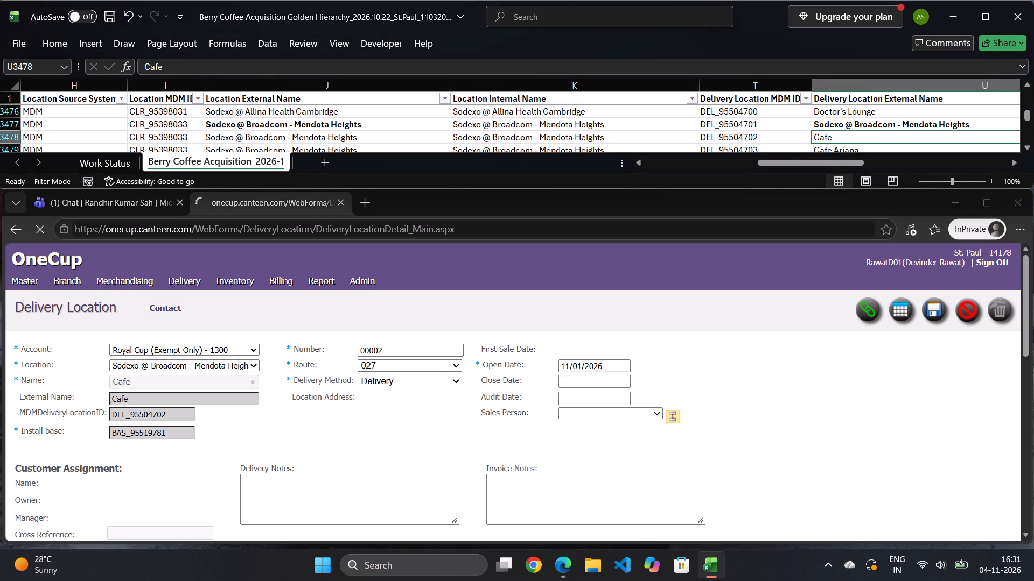
key("ctrl+b")
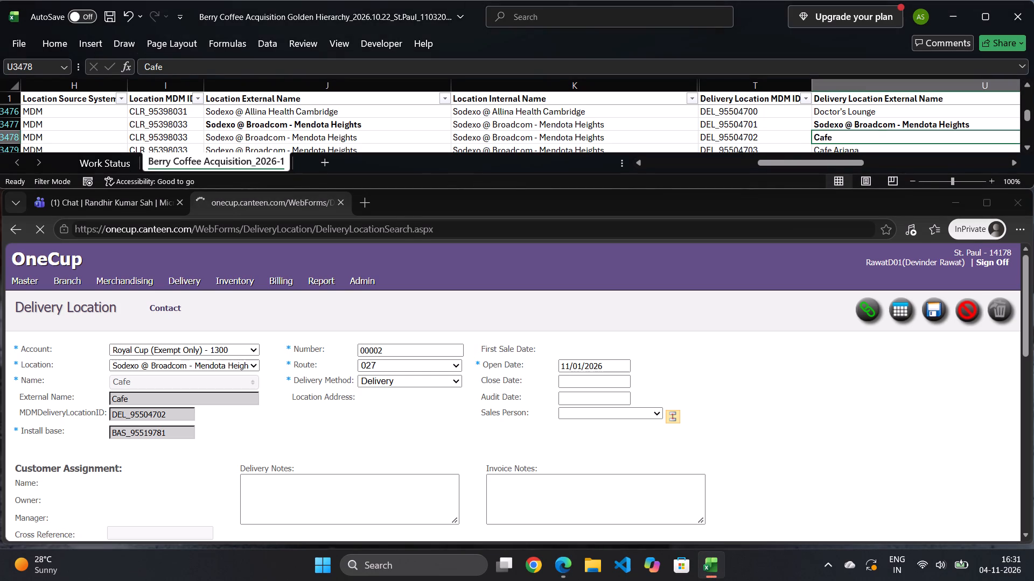
Start a new delivery location under Sodexo @ Broadcom - Mendota Heights and name it Cafe Ariana, matching Excel row 3479.
left_click(864, 146)
left_click(1026, 144)
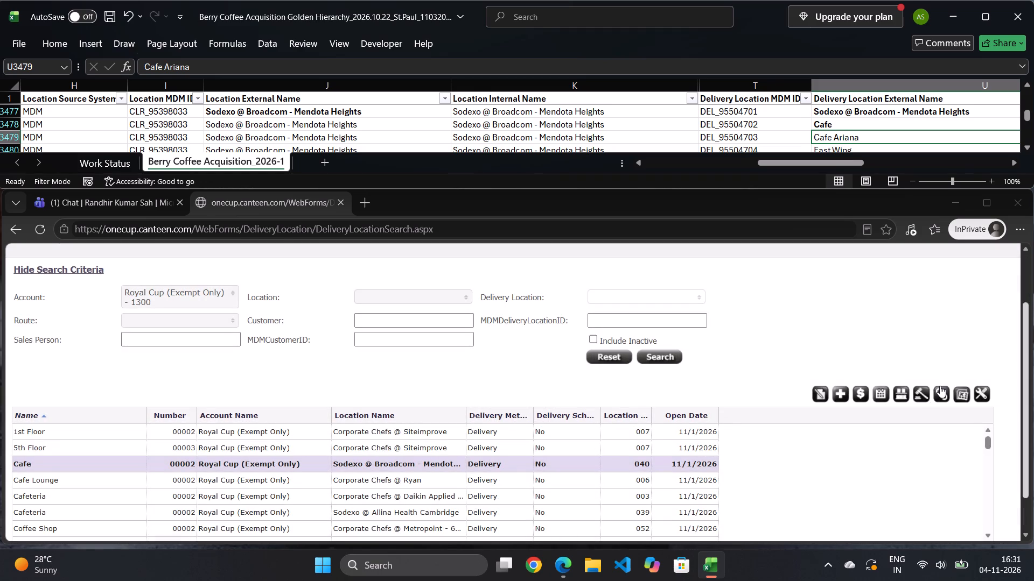
left_click(940, 386)
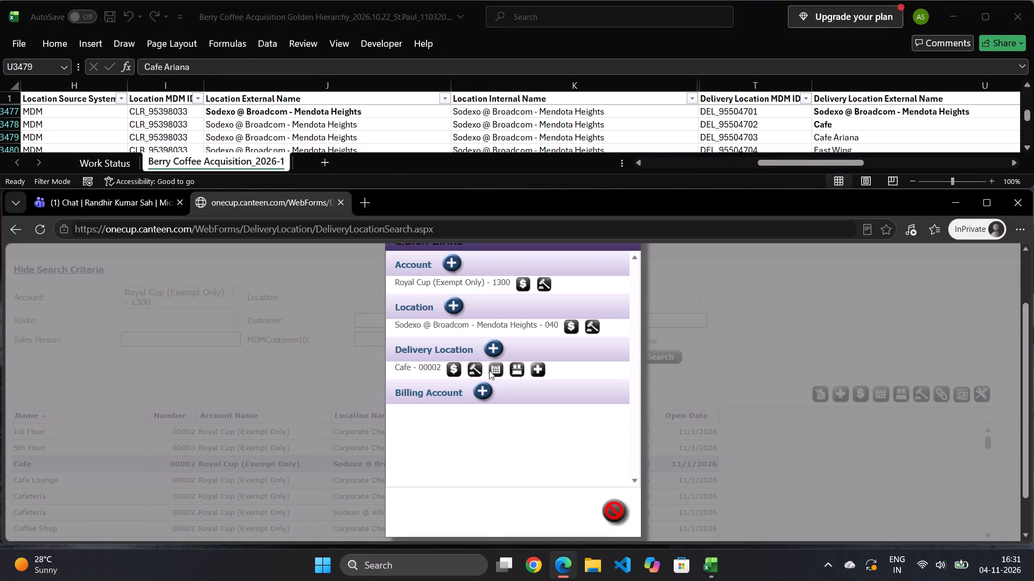
left_click(494, 348)
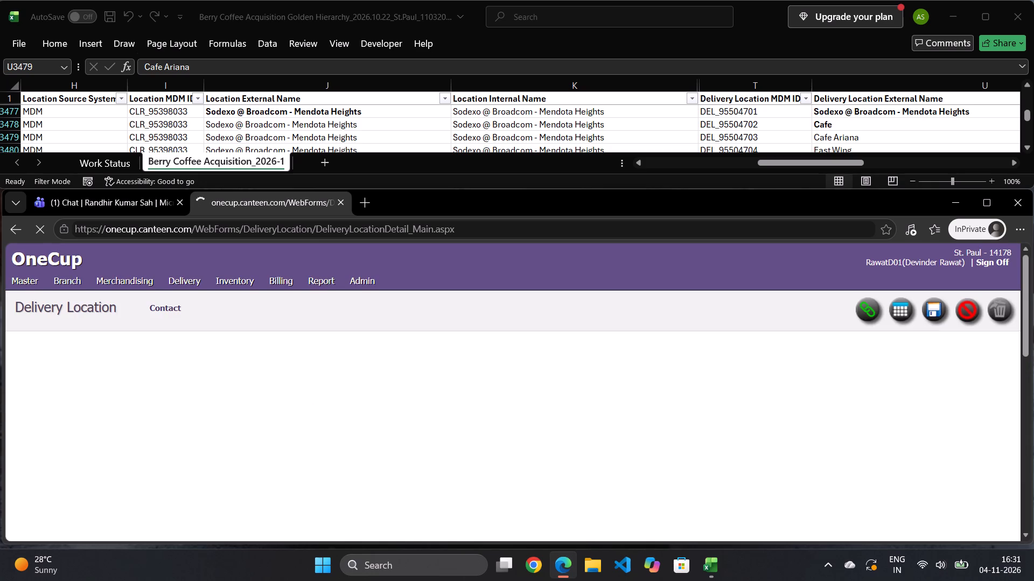
left_click(188, 378)
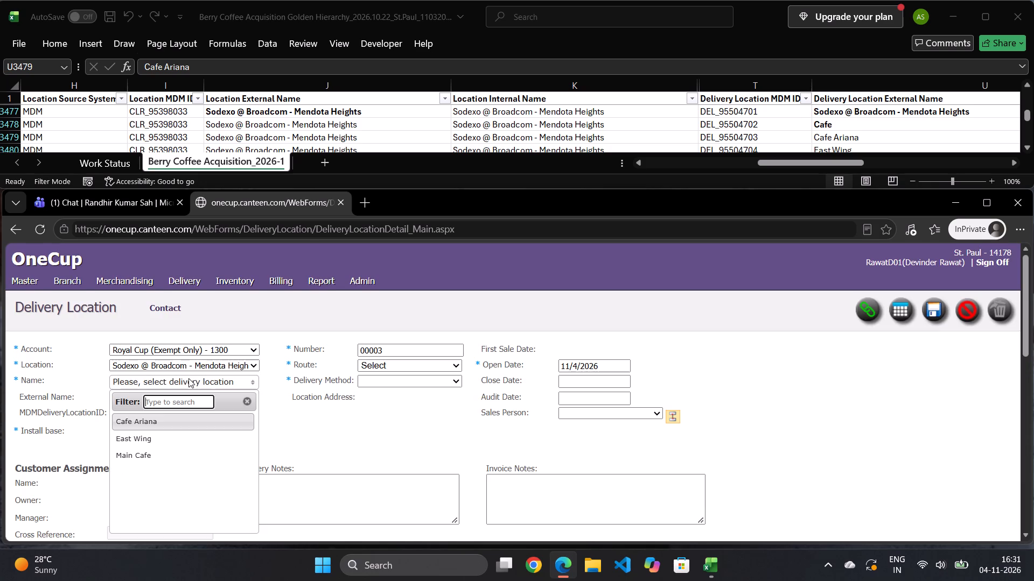
left_click(161, 420)
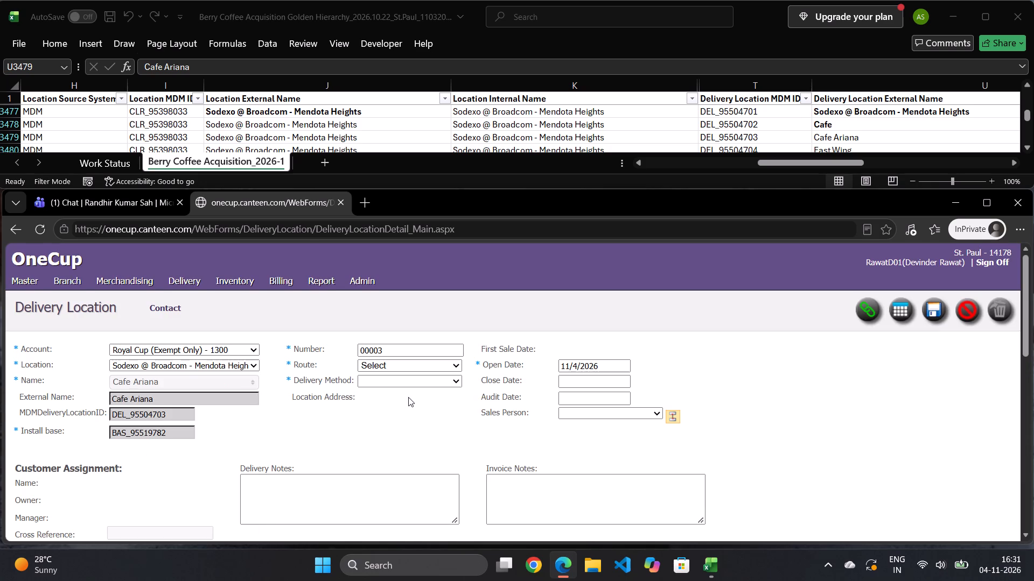
Set the Cafe Ariana delivery location's route to 027, delivery method to Delivery, and open date to 11/01/2026.
left_click(417, 359)
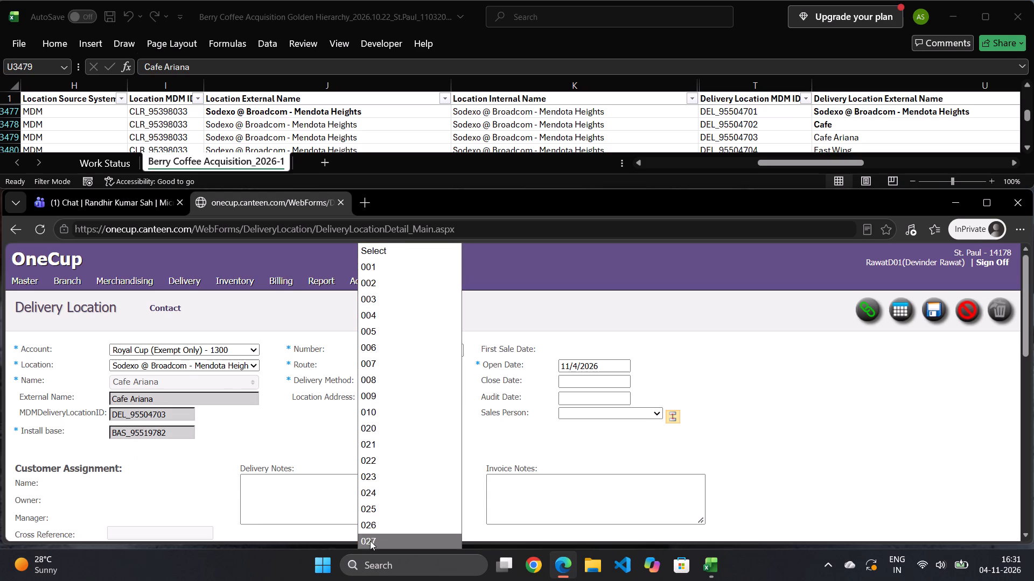
left_click(373, 542)
left_click(393, 384)
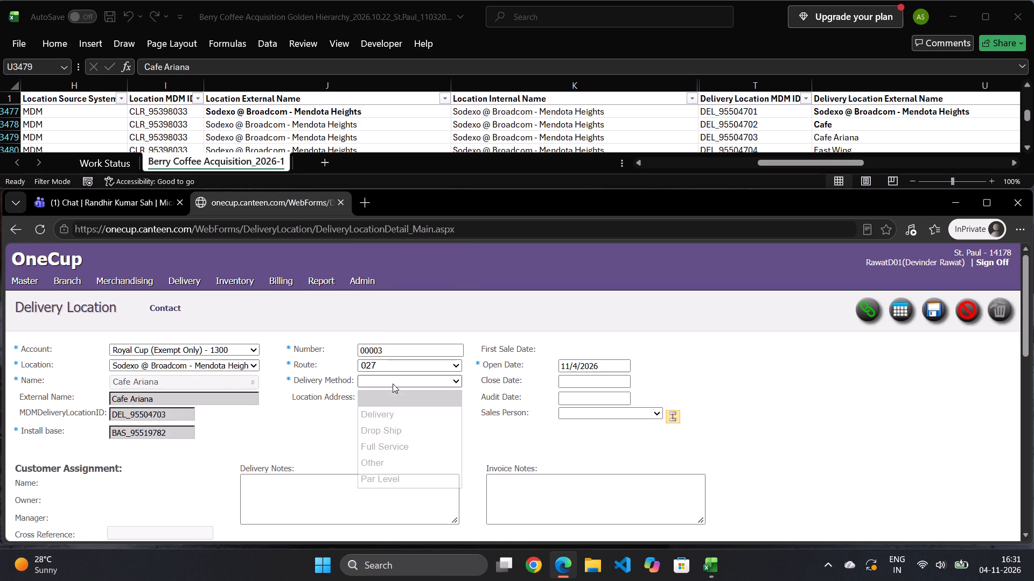
left_click(392, 409)
left_click(617, 369)
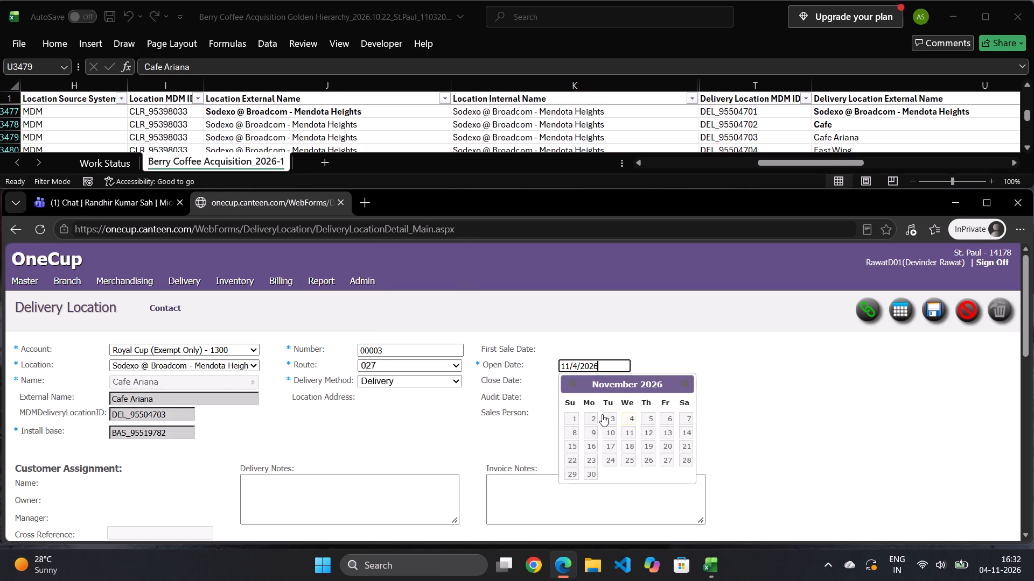
left_click(570, 417)
Mark the Cafe Ariana delivery location as No Equipment Onsite and save it.
scroll(388, 451, "down", 2)
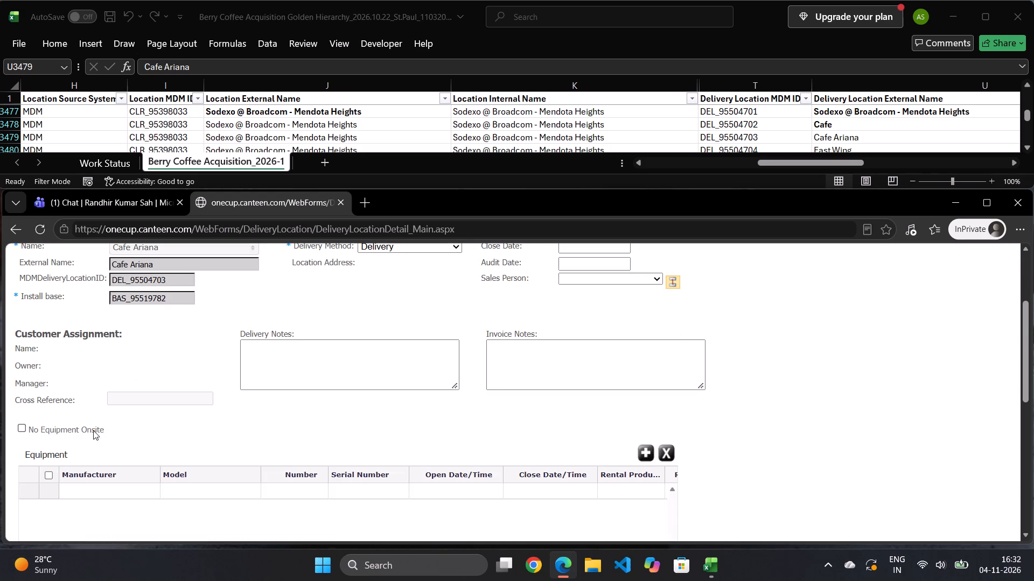
left_click(74, 423)
left_click(89, 430)
scroll(281, 421, "up", 3)
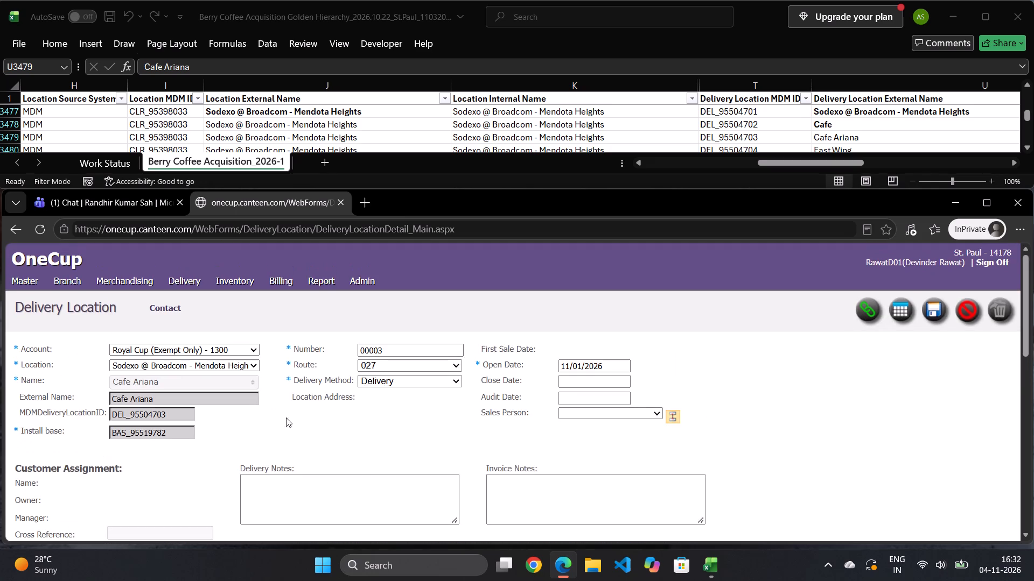
left_click(939, 304)
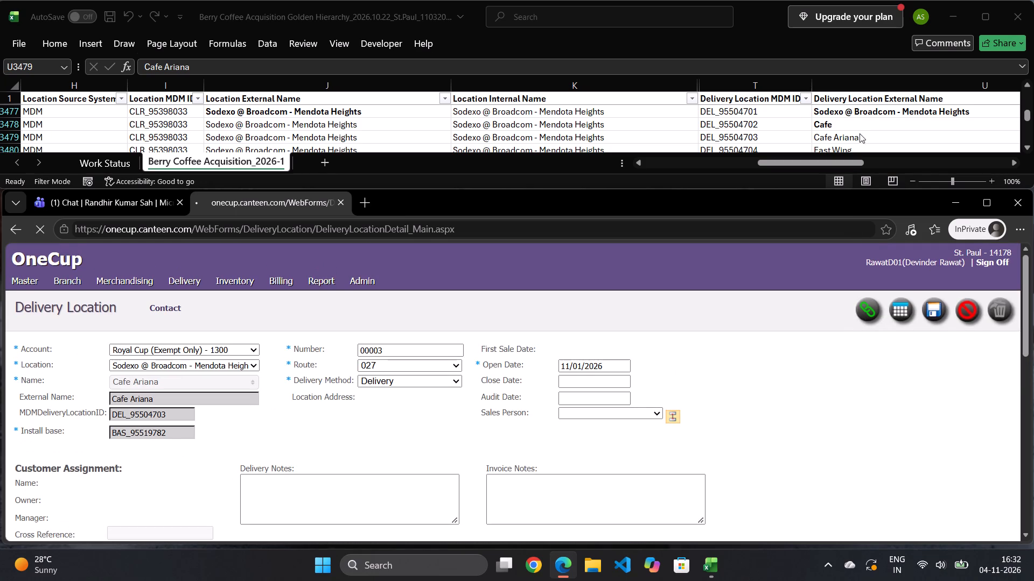
In Excel row 3479, bold the Cafe Ariana entry under Delivery Location External Name.
left_click(860, 133)
key("ctrl+b")
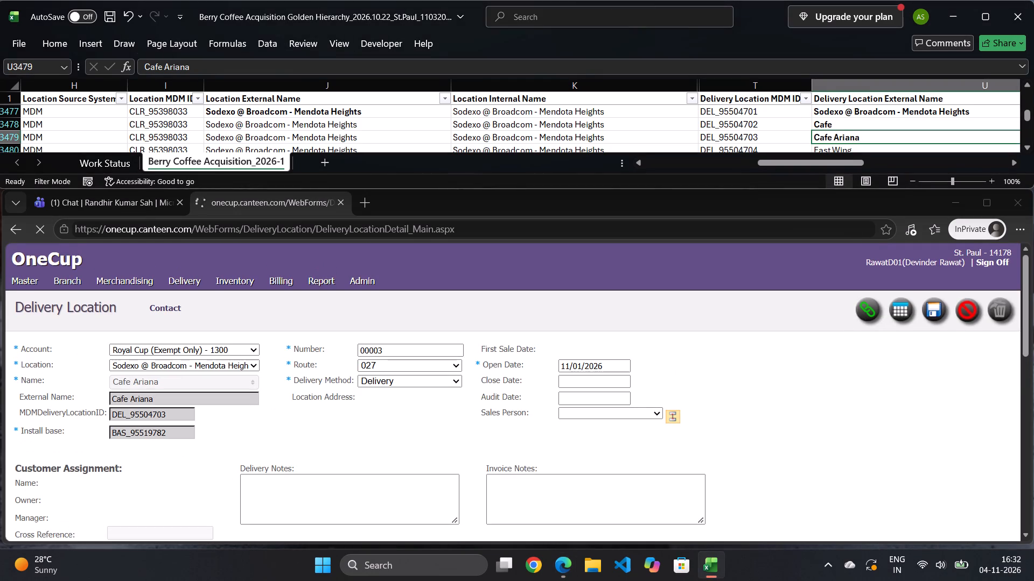
Start a new delivery location under Sodexo @ Broadcom - Mendota Heights and name it East Wing, matching Excel row 3480.
left_click(857, 147)
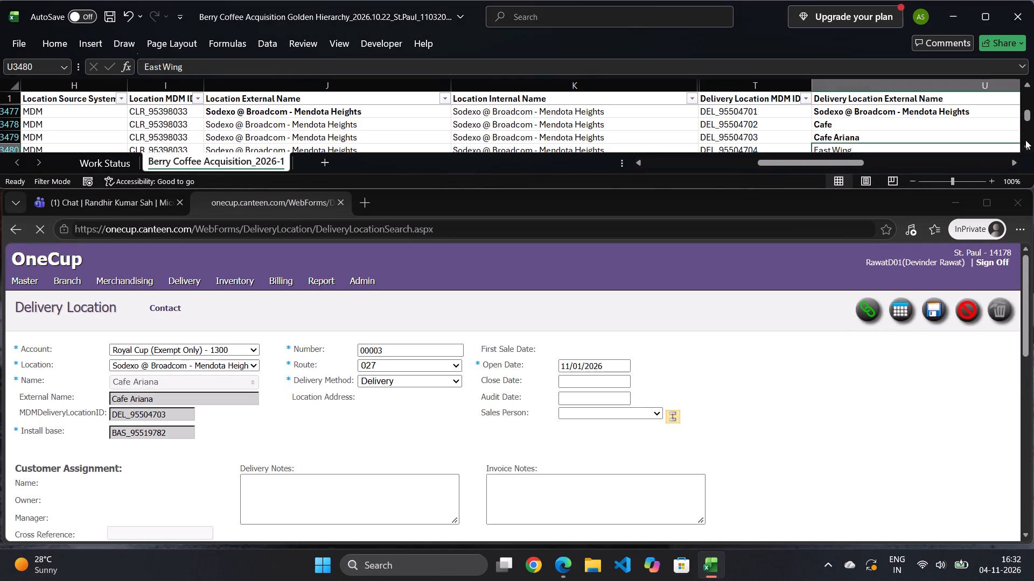
left_click(1027, 145)
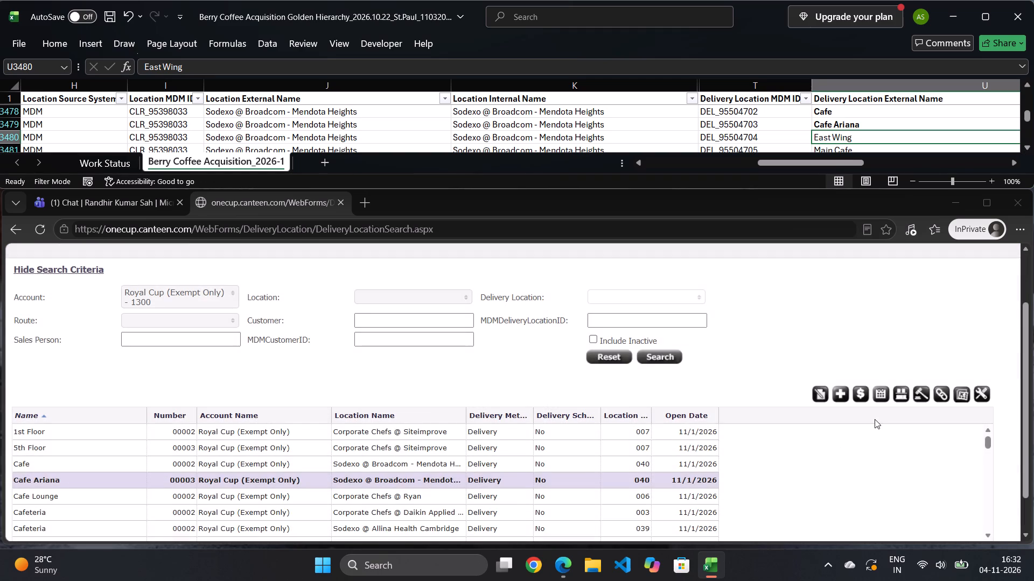
left_click(944, 389)
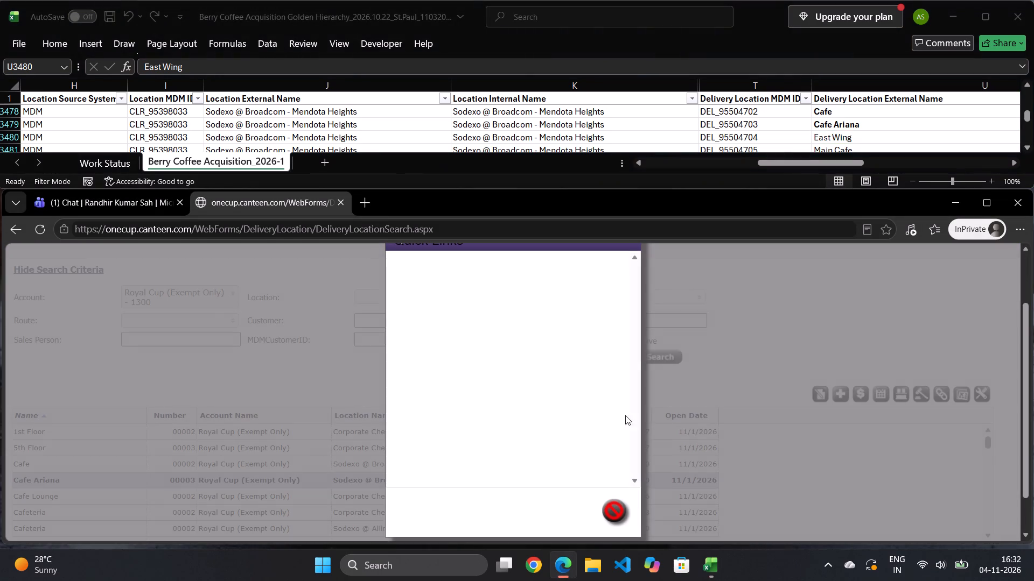
left_click(492, 349)
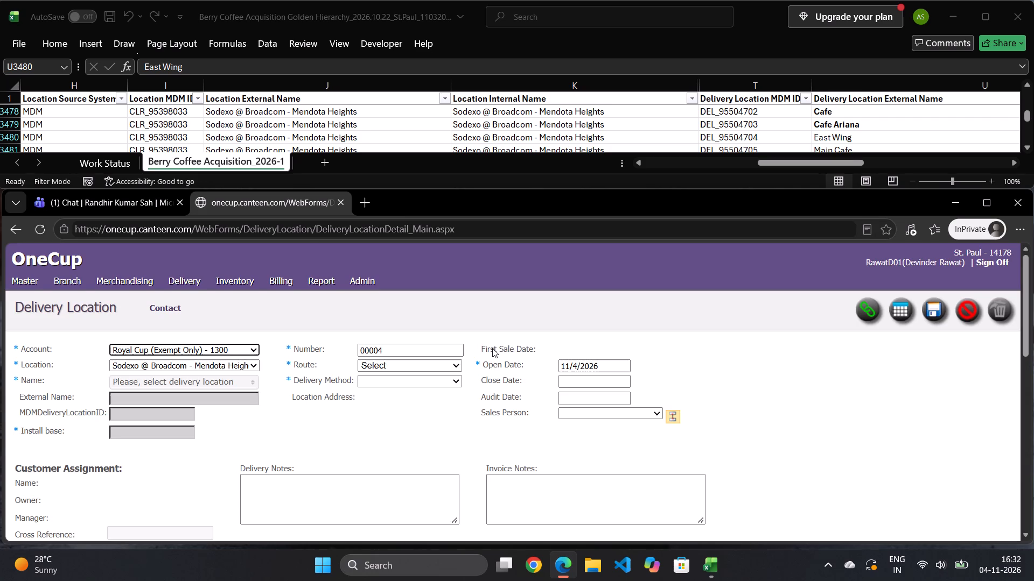
left_click(144, 385)
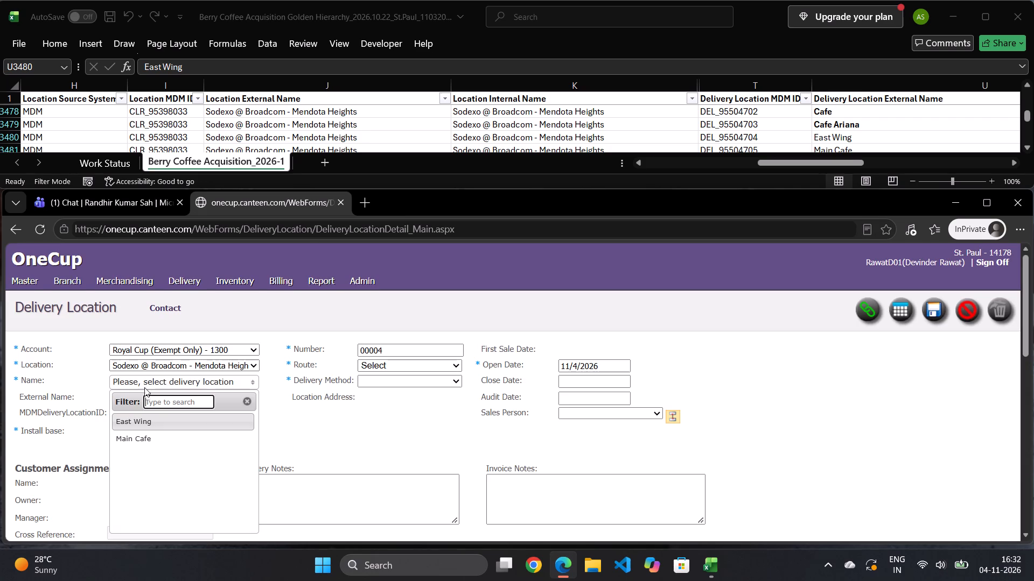
left_click(137, 426)
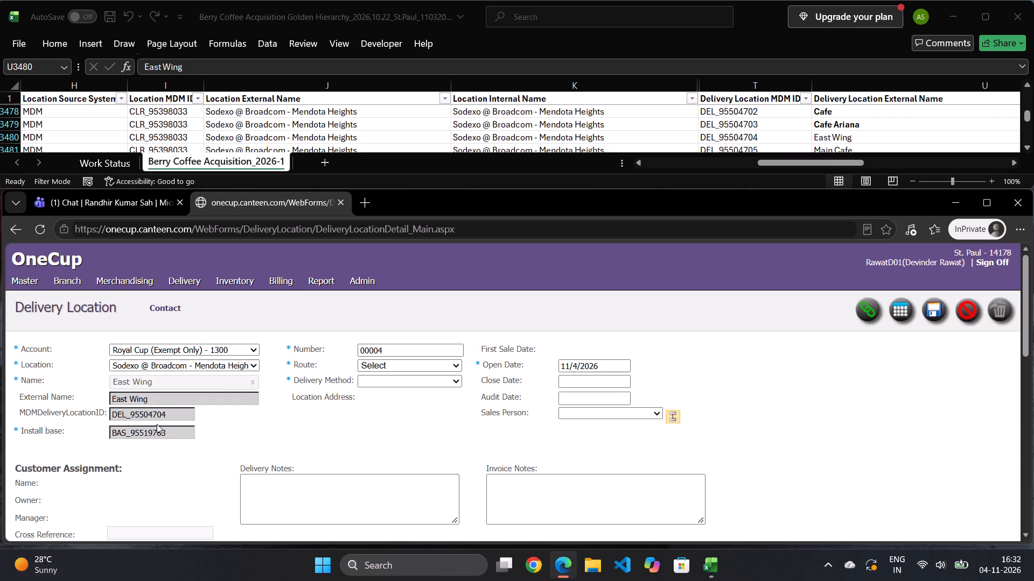
Set the East Wing delivery location's route to 027, delivery method to Delivery, and open date to 11/01/2026.
left_click(414, 361)
left_click(368, 543)
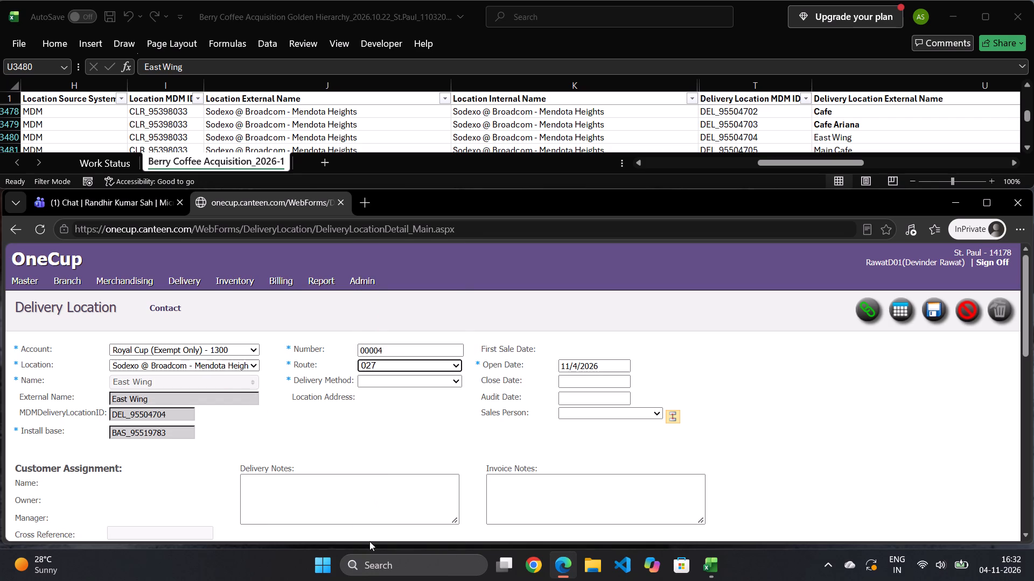
left_click(403, 376)
left_click(387, 411)
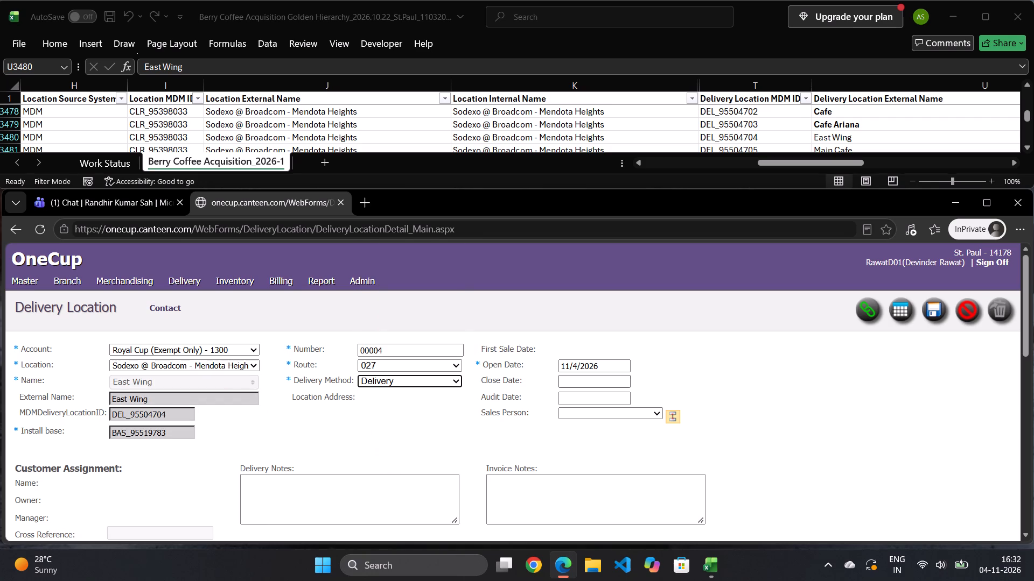
left_click(605, 363)
left_click(573, 417)
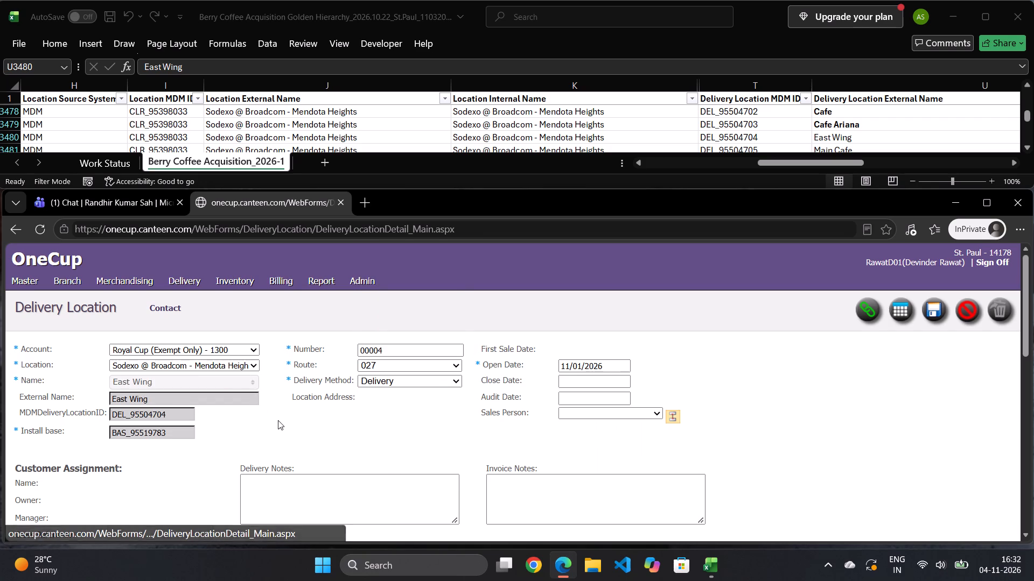
Mark the East Wing delivery location as No Equipment Onsite and save it.
scroll(278, 420, "down", 2)
left_click(85, 424)
scroll(204, 409, "up", 3)
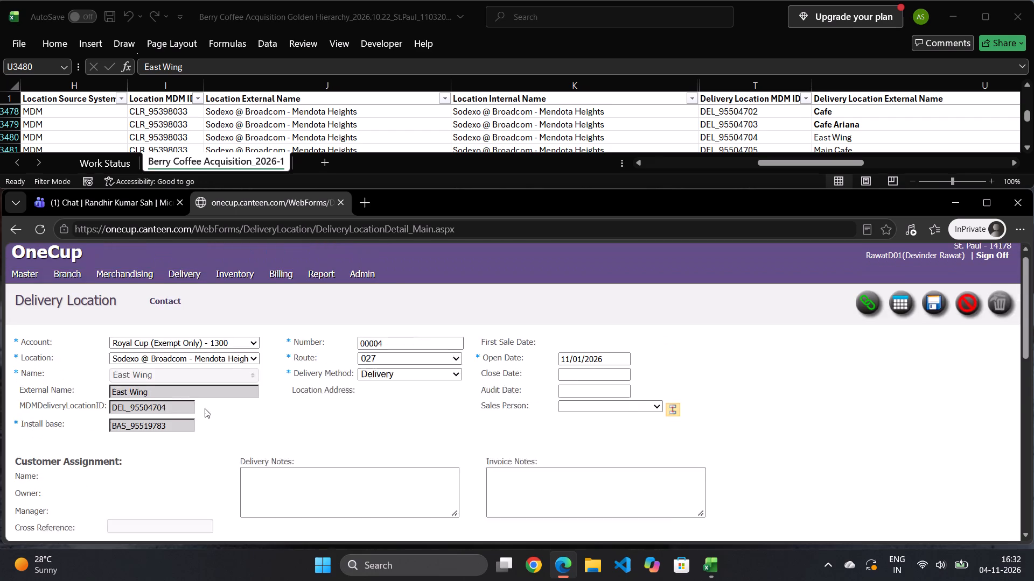
left_click(939, 310)
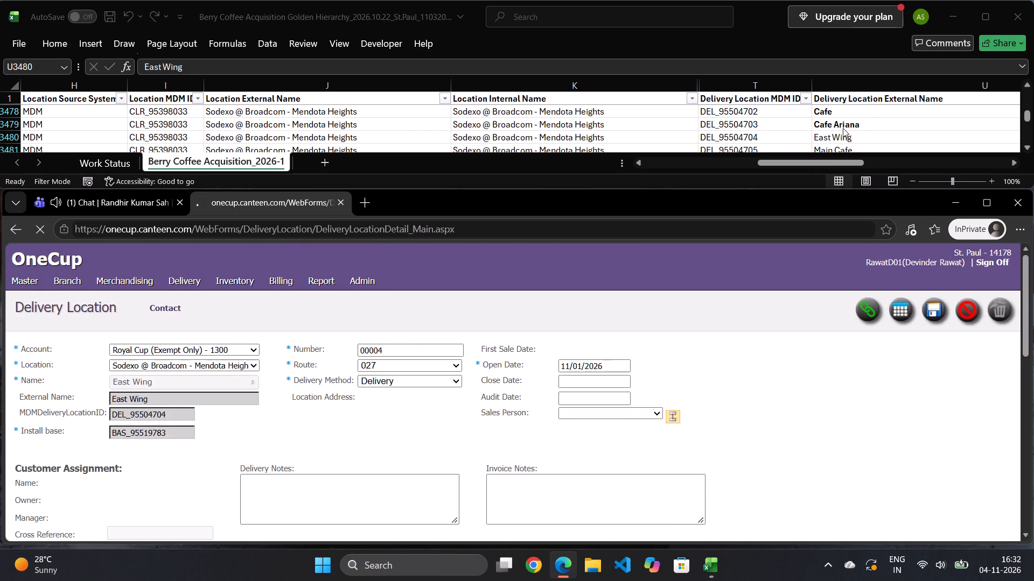
In Excel row 3480, bold the East Wing entry under Delivery Location External Name.
left_click(837, 138)
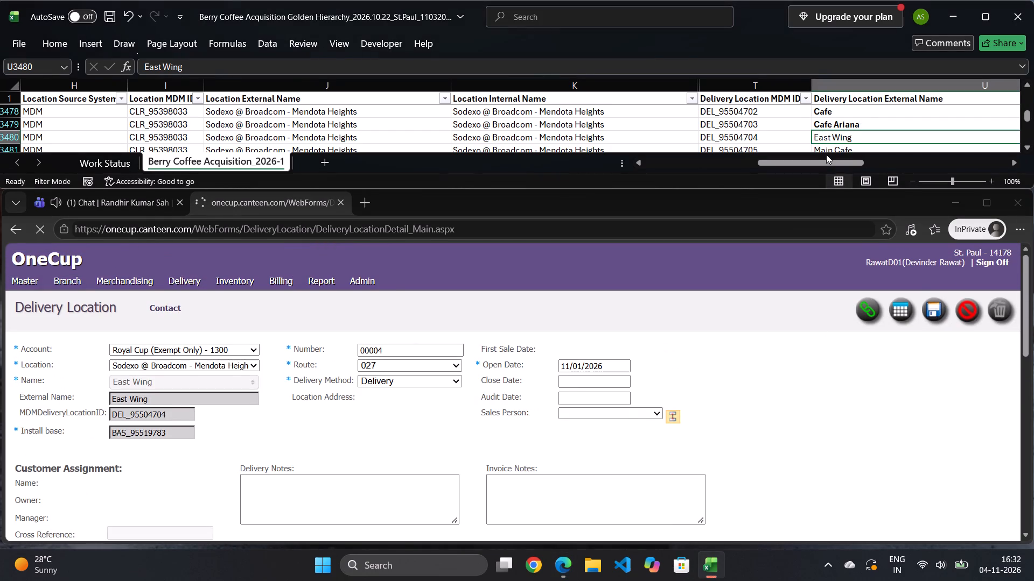
key("ctrl+b")
Select the Main Cafe entry in Excel row 3481 as the next delivery location to add.
left_click_drag(826, 154, 832, 152, "ctrl")
left_click(840, 148)
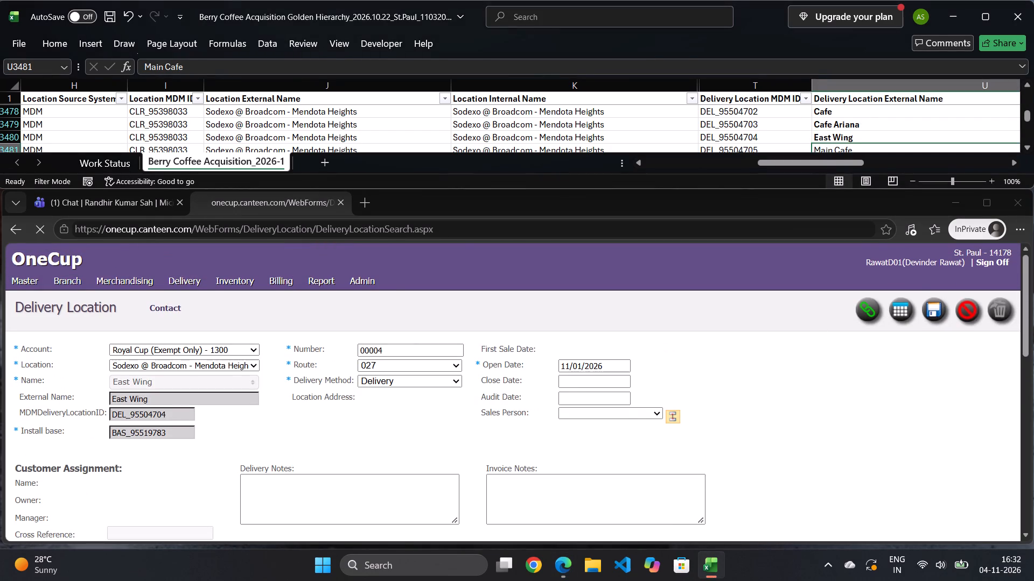